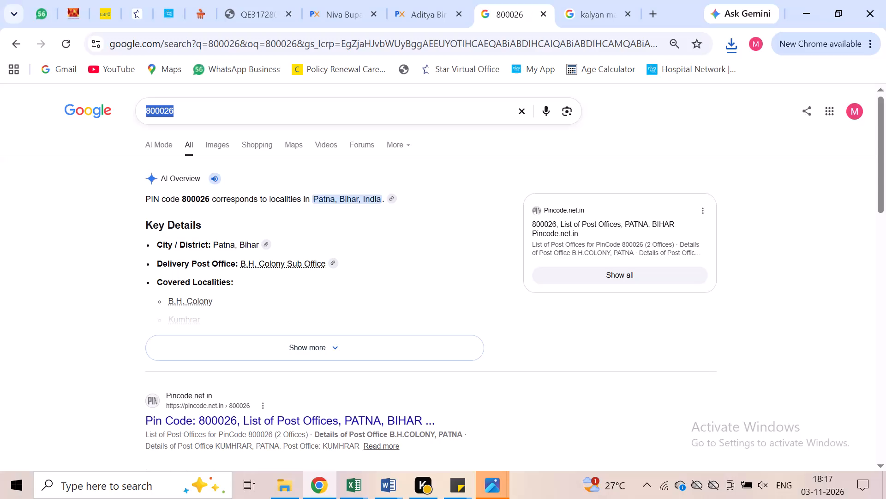
Search Google for "pdf to word" and open iLovePDF's PDF to Word converter from the results.
key(p)
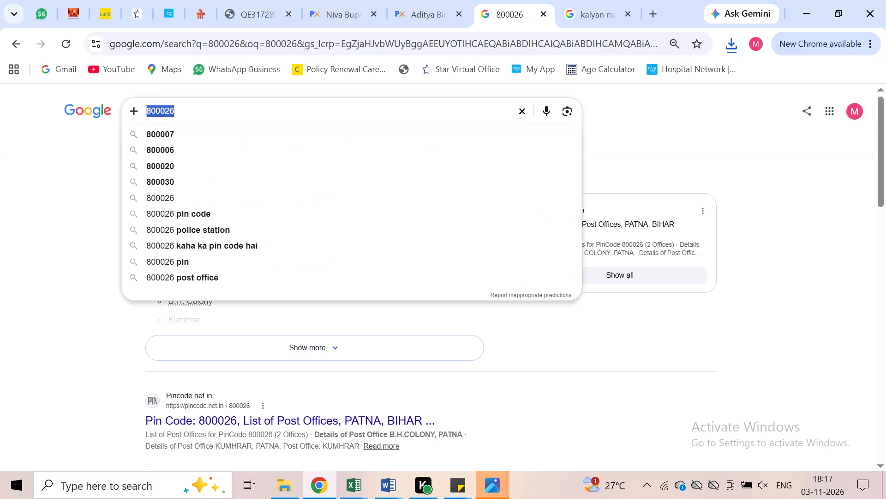
key(d)
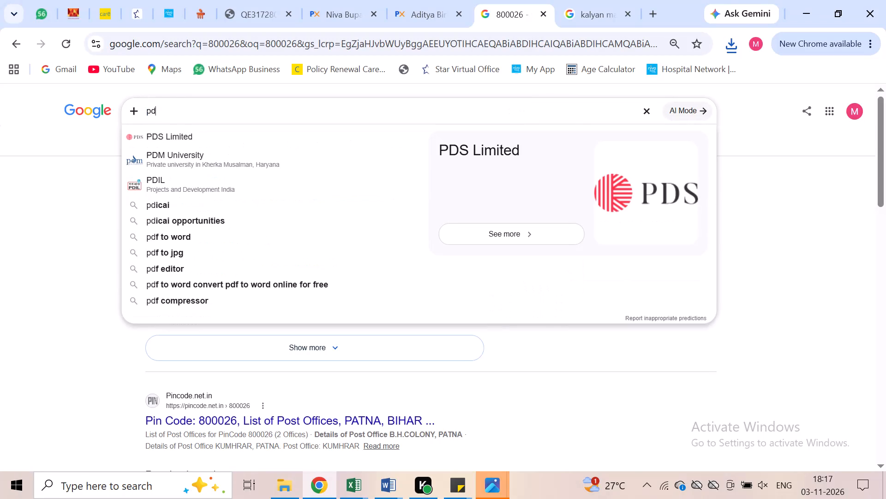
click(160, 234)
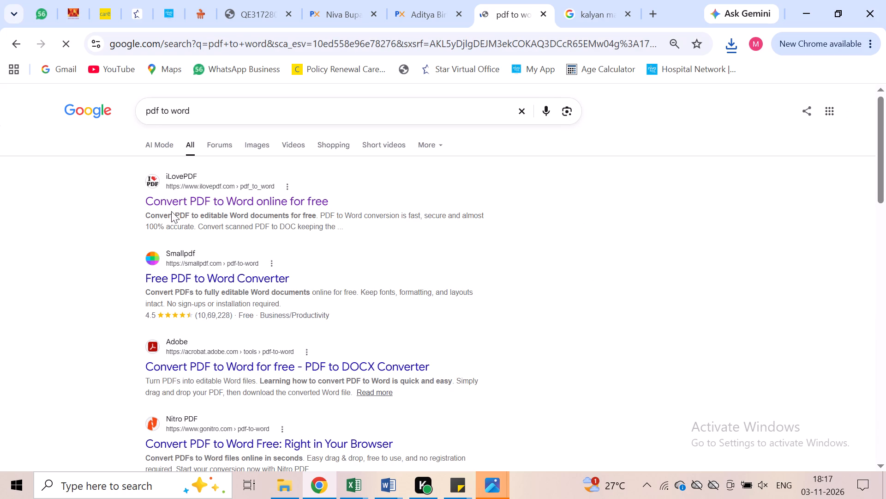
click(194, 196)
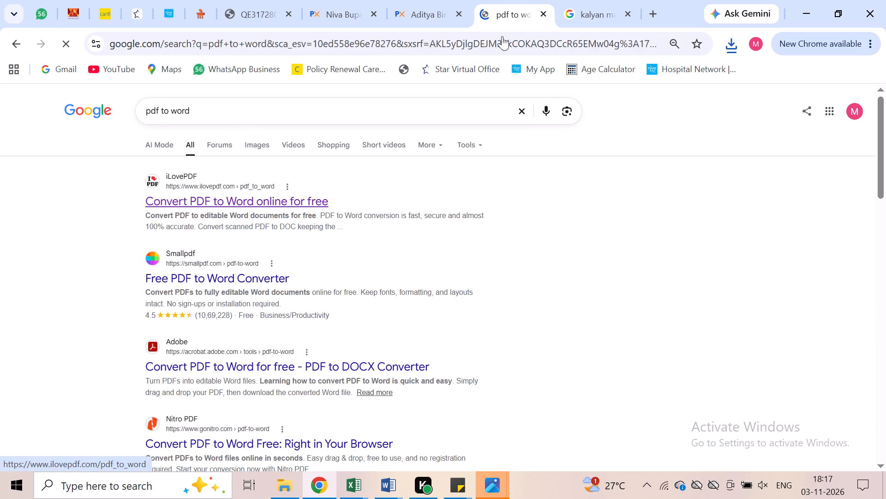
Close the two PX browser tabs for Aditya Birla and Niva Bupa.
click(461, 17)
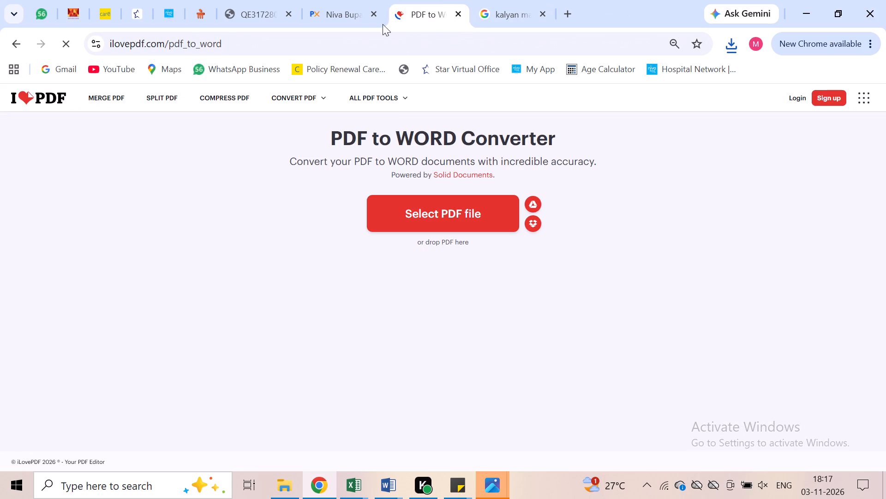
click(373, 11)
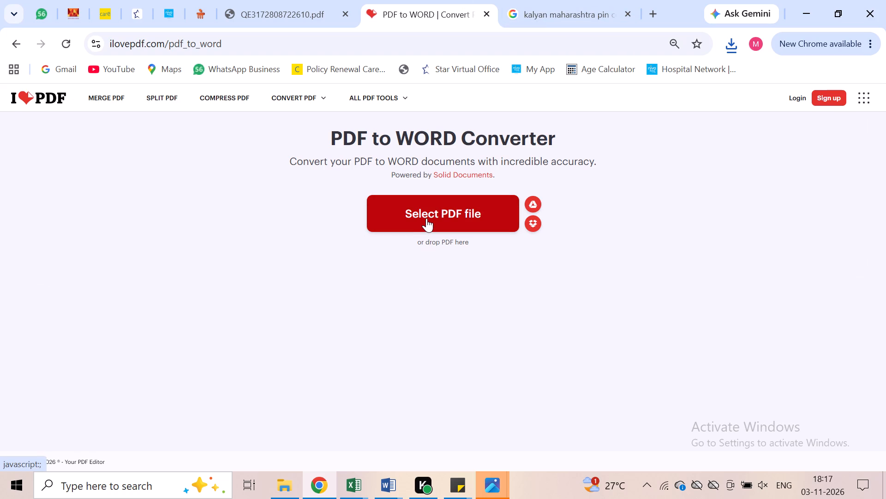
Upload the Niva Bupa Hospital List Jalandhar PDF from Downloads and convert it to Word.
click(426, 218)
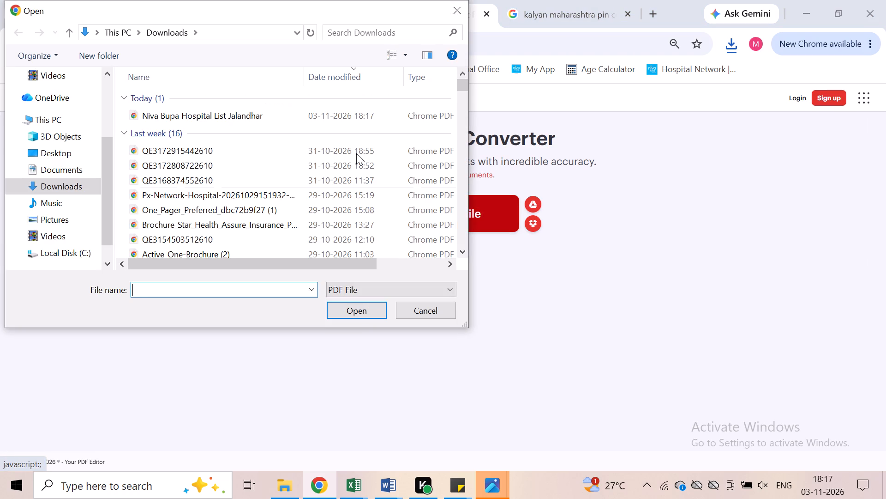
click(278, 122)
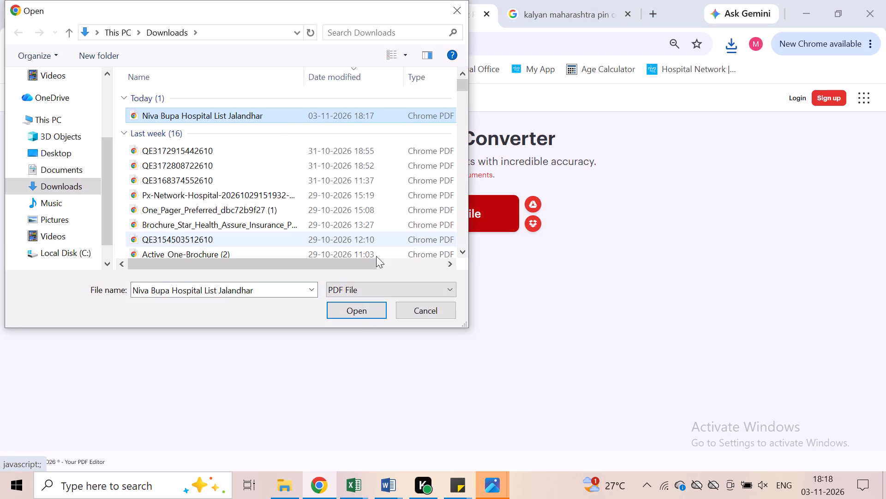
click(356, 310)
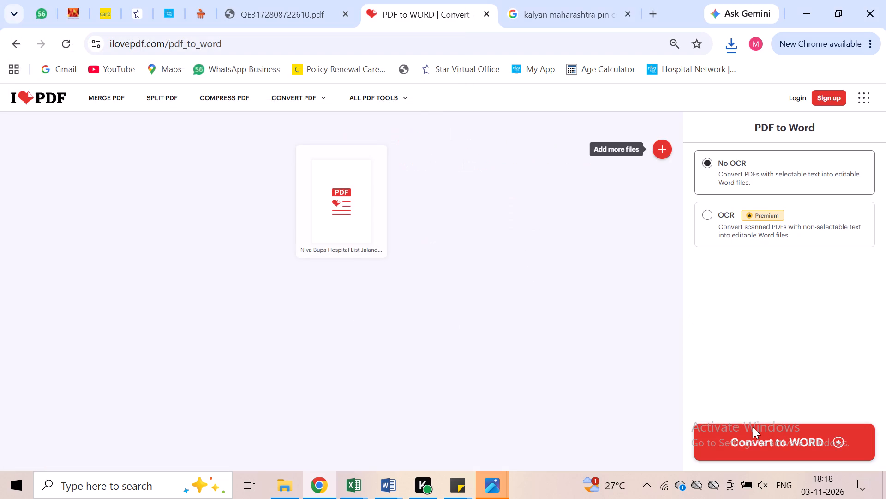
click(760, 432)
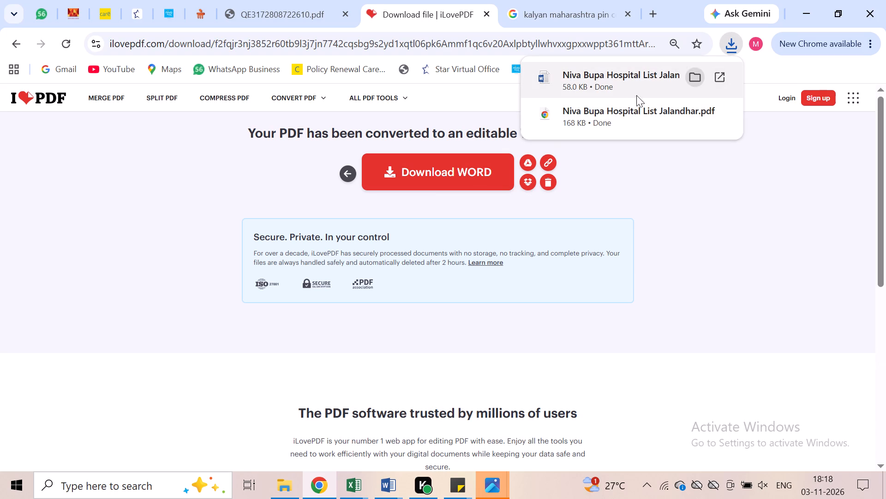
Open the downloaded Niva Bupa Hospital List Jalandhar document in Word.
click(623, 86)
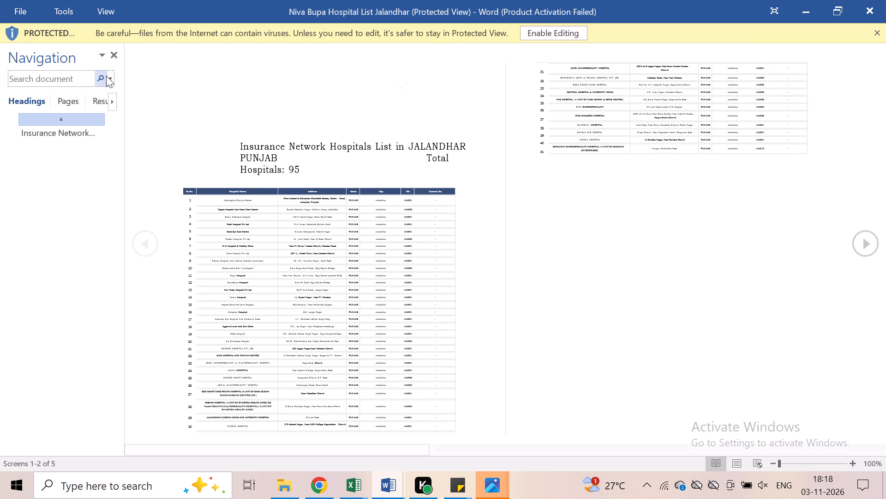
Check the converted hospital list's layout on pages 1, 3 and 4 using page thumbnails, and close the Navigation pane.
click(71, 98)
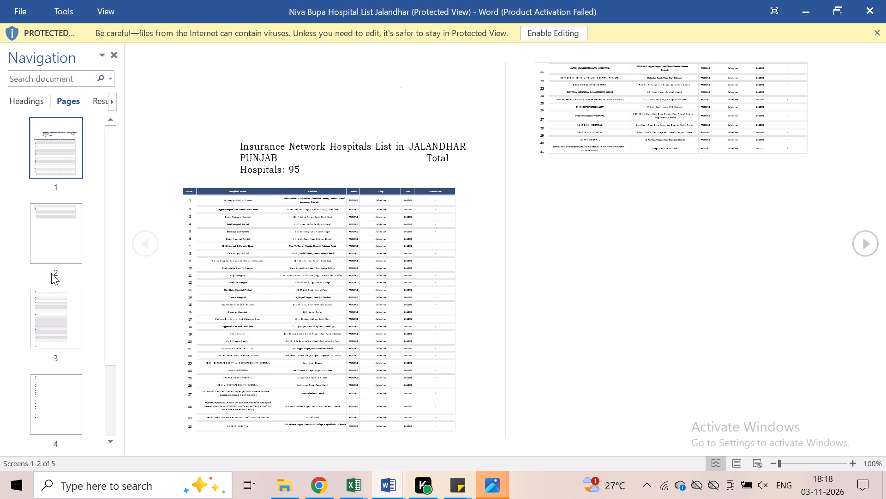
click(55, 298)
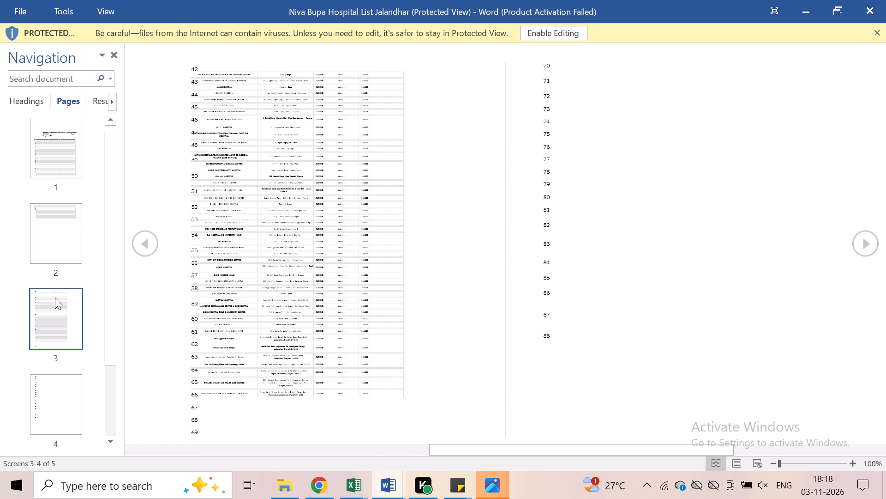
click(60, 380)
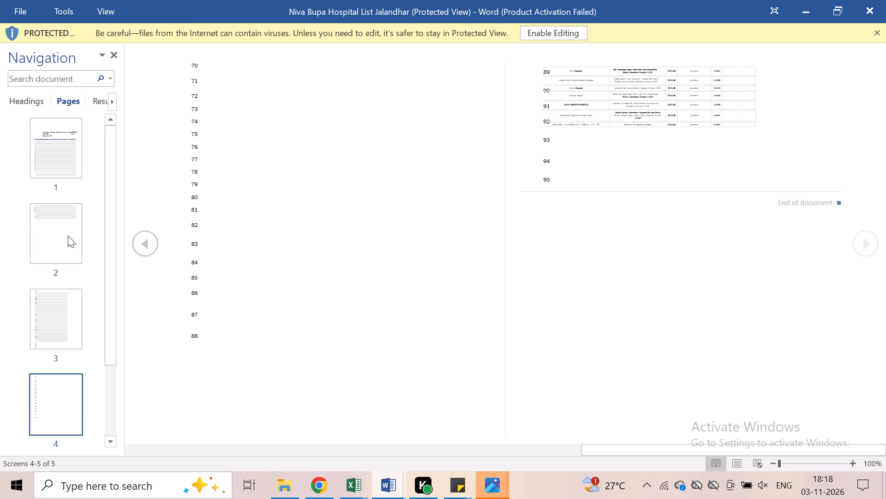
click(64, 147)
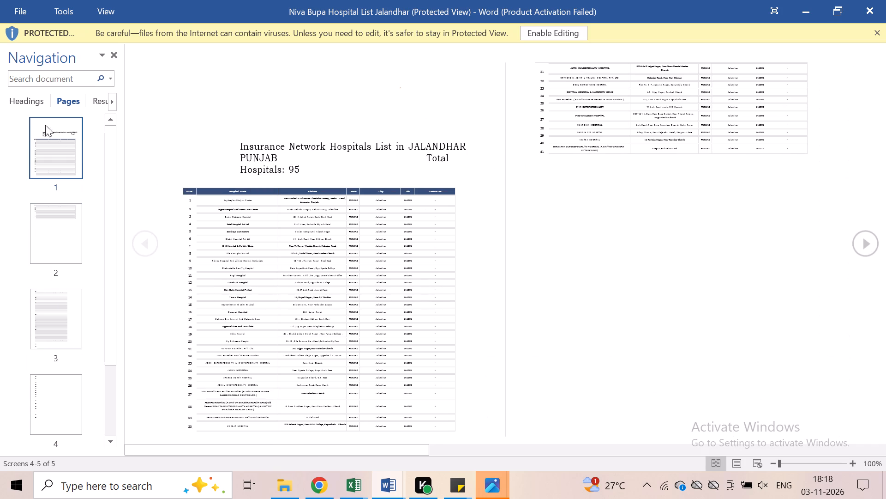
click(113, 59)
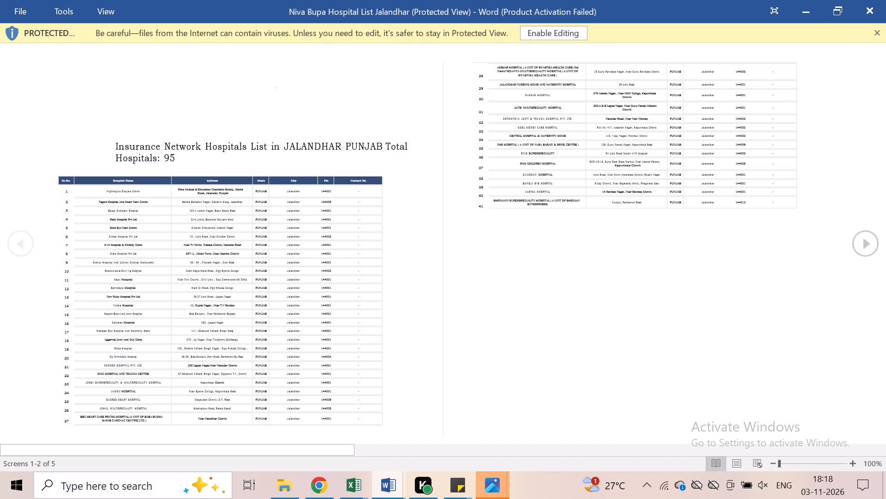
Take the hospital list document out of Protected View for editing.
click(555, 36)
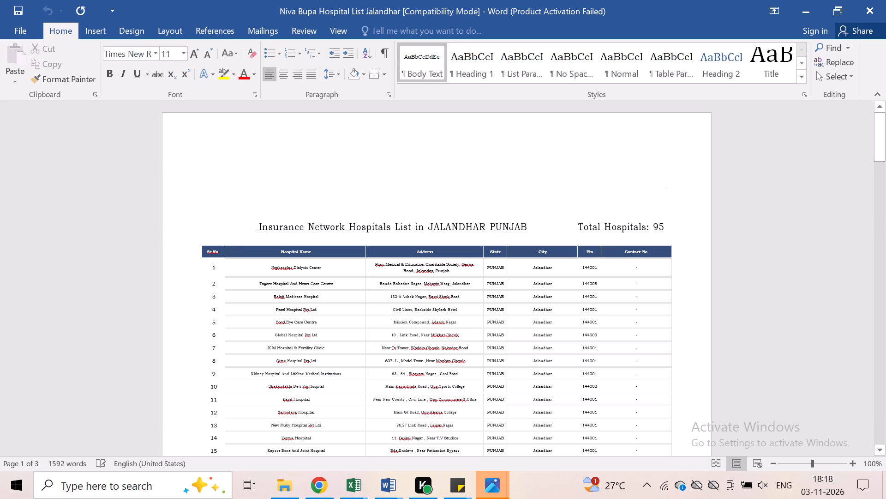
Select the blank picture beside the "Insurance Network Hospitals List in JALANDHAR PUNJAB" heading on page 1.
click(227, 225)
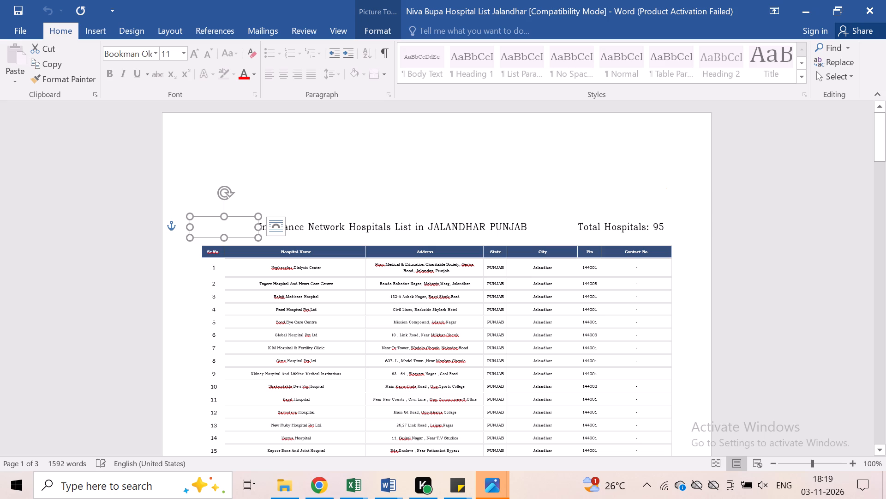
Remove the picture in front of the "Insurance Network Hospitals List" heading, keeping the heading text intact.
triple_click(215, 229)
click(215, 229)
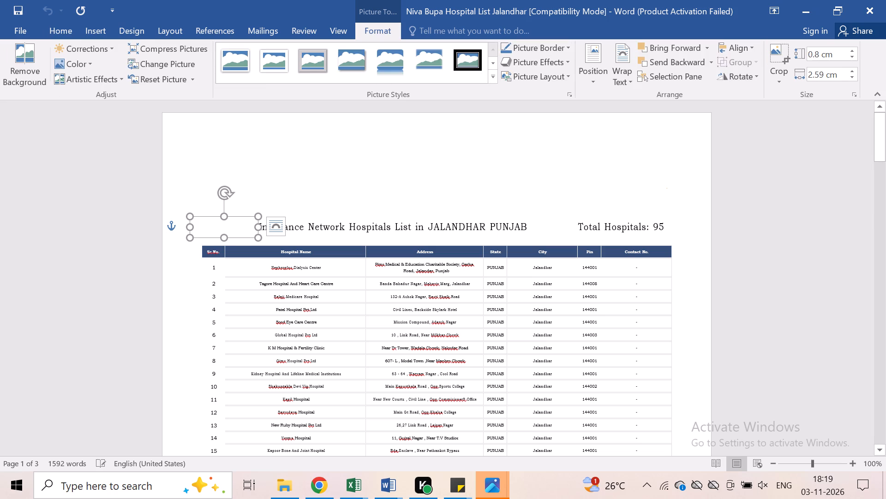
text(ff)
key(BackSpace)
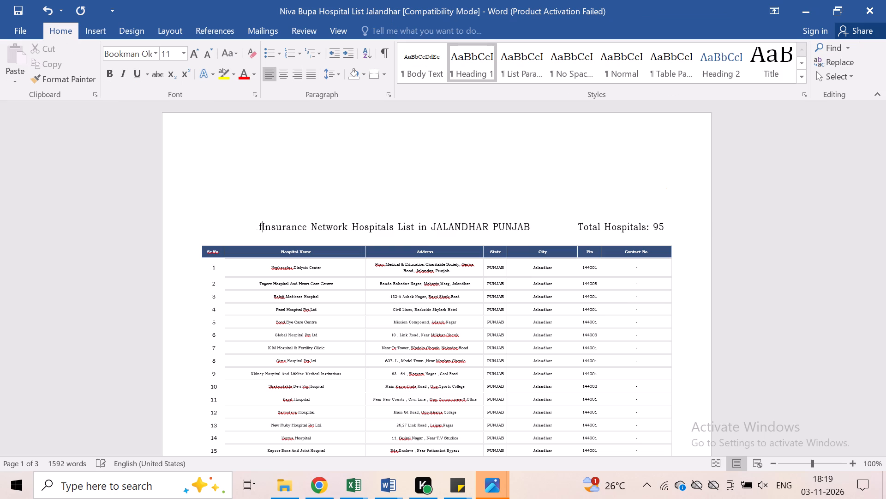
key(BackSpace)
key(BackSpace)
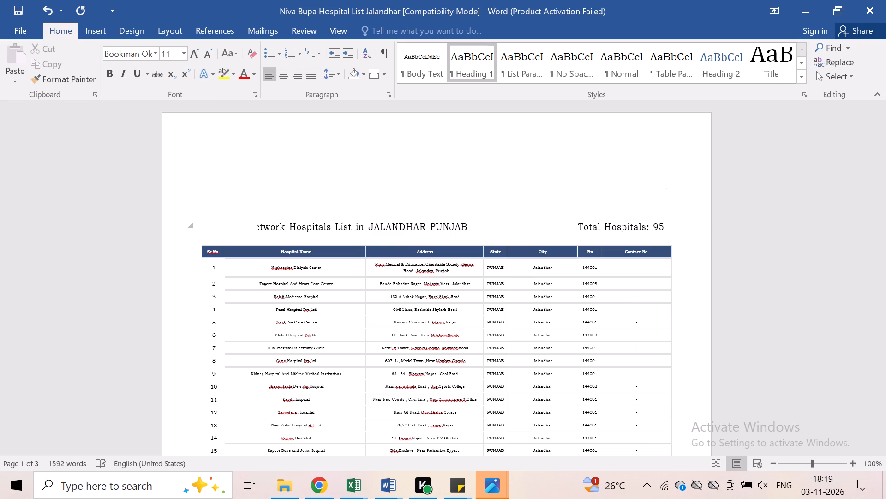
key(ctrl+z)
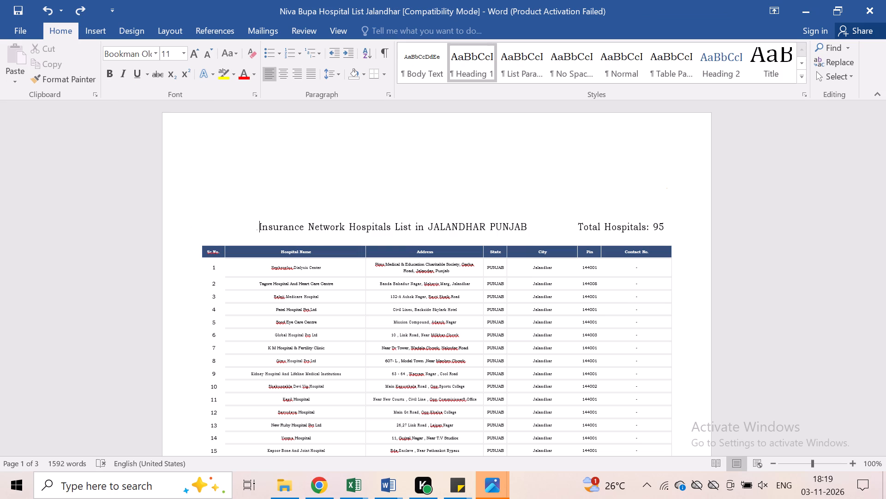
Insert "Niva bupa health " at the start of the heading, before "Insurance Network Hospitals List".
text(Ni)
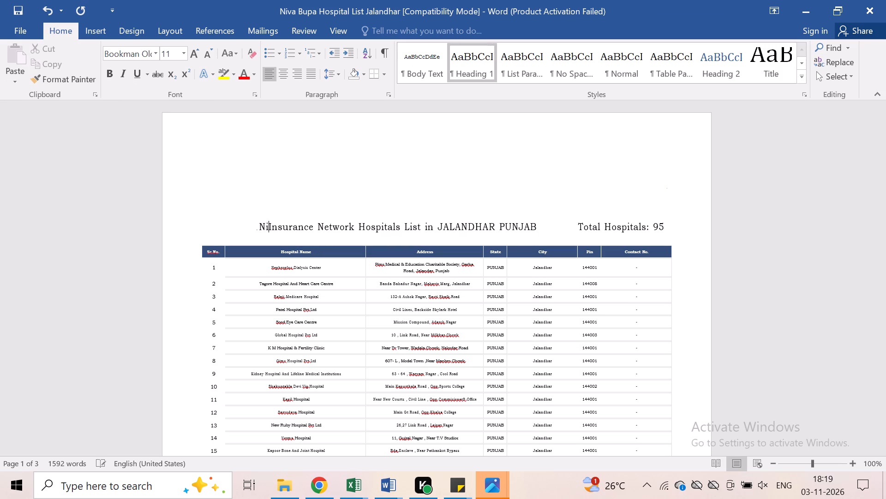
text(va)
key(space)
text(bupa)
key(space)
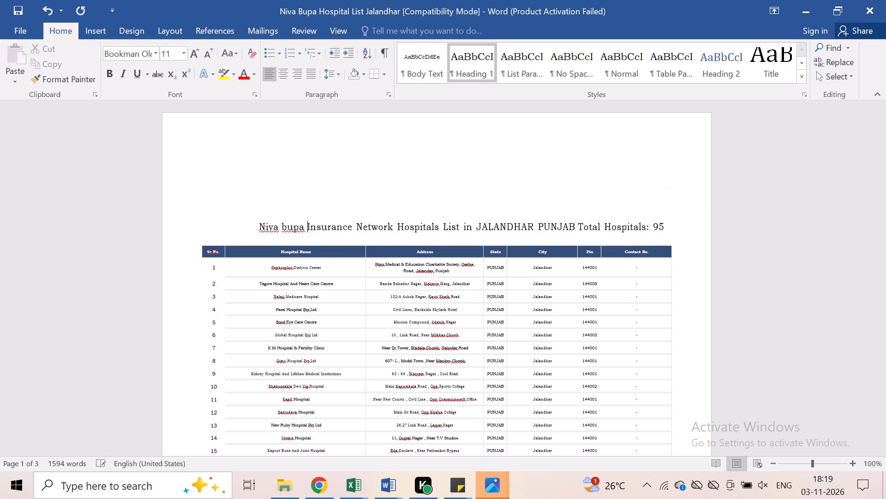
text(health)
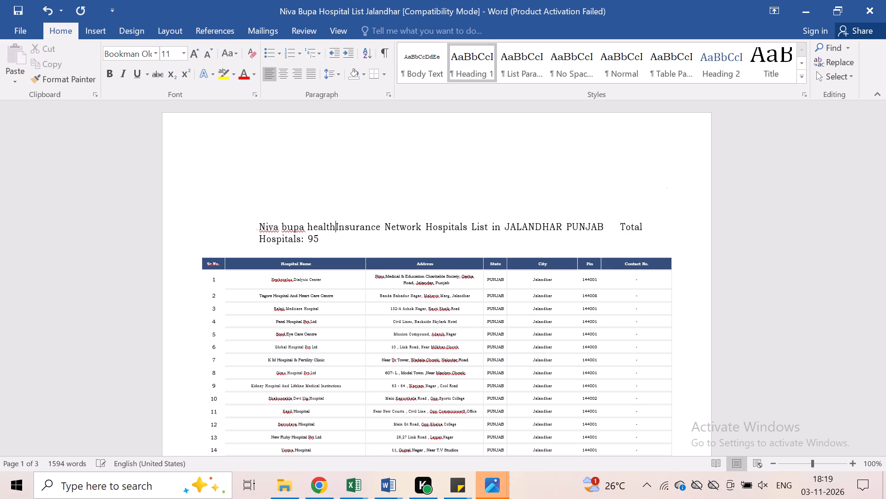
key(space)
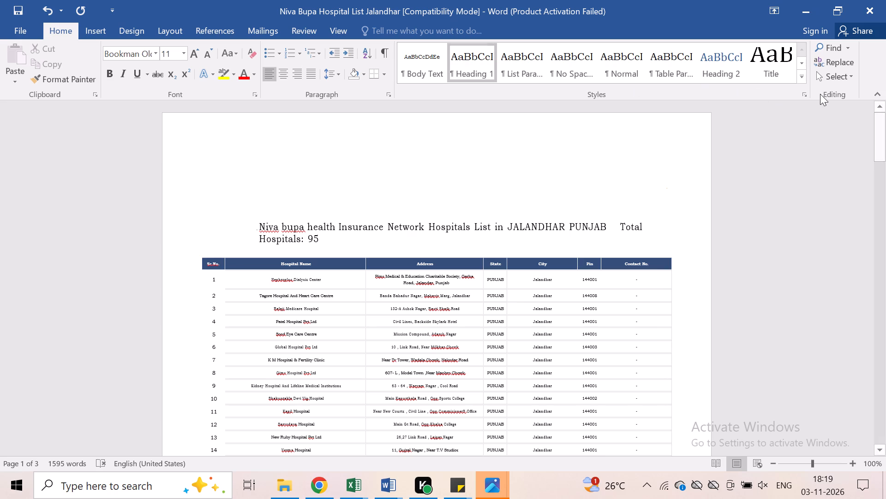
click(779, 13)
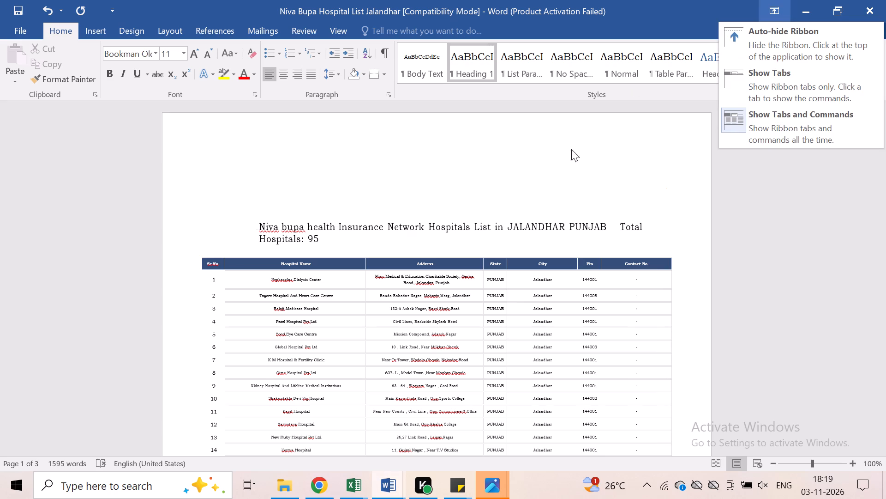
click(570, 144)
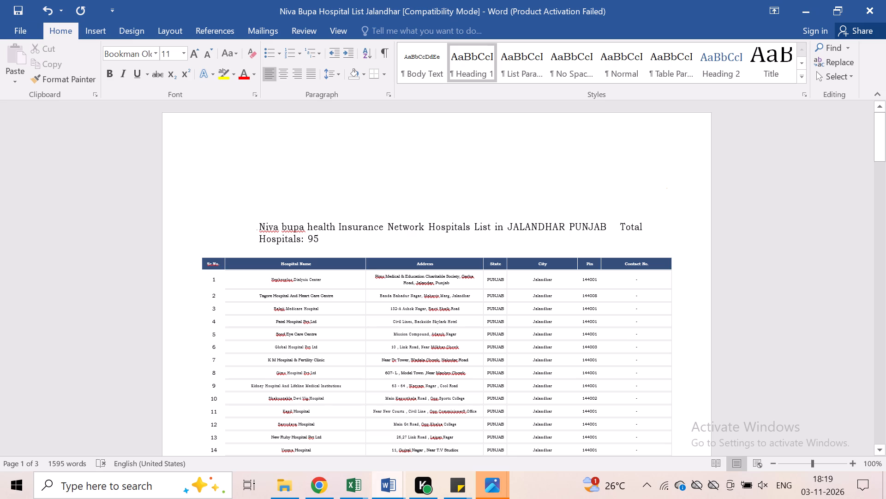
Save the document, and save it again to Downloads under the same name as a Word Document in the newest file format.
key(ctrl+s)
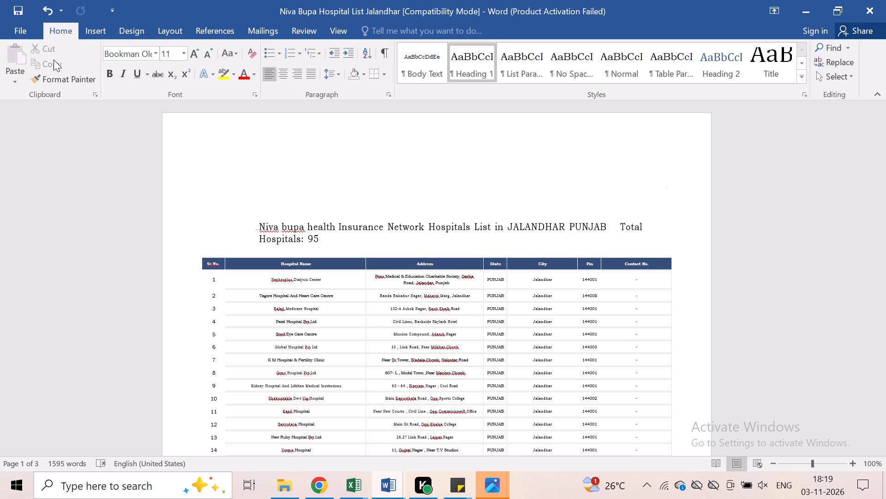
click(22, 29)
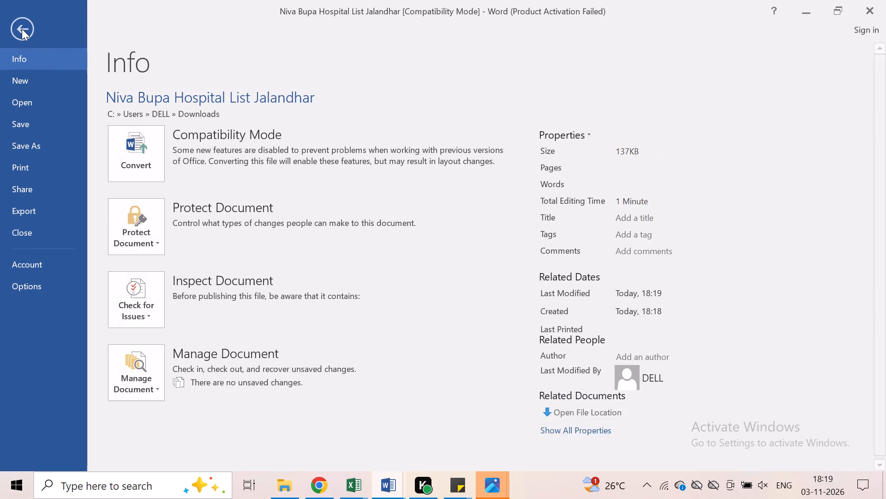
click(32, 149)
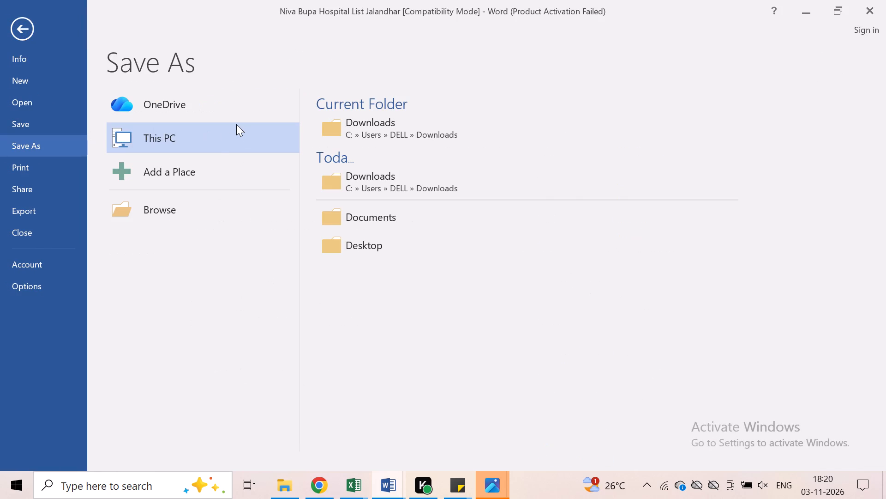
click(215, 136)
double_click(215, 136)
click(358, 136)
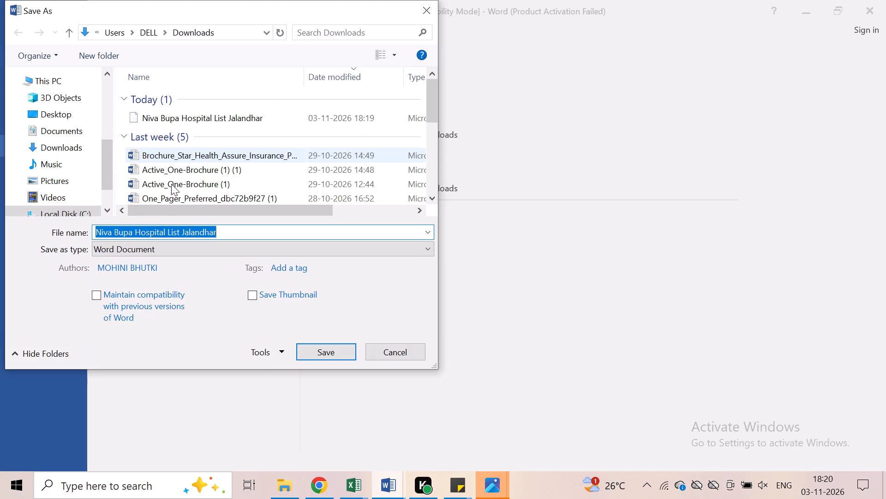
click(323, 353)
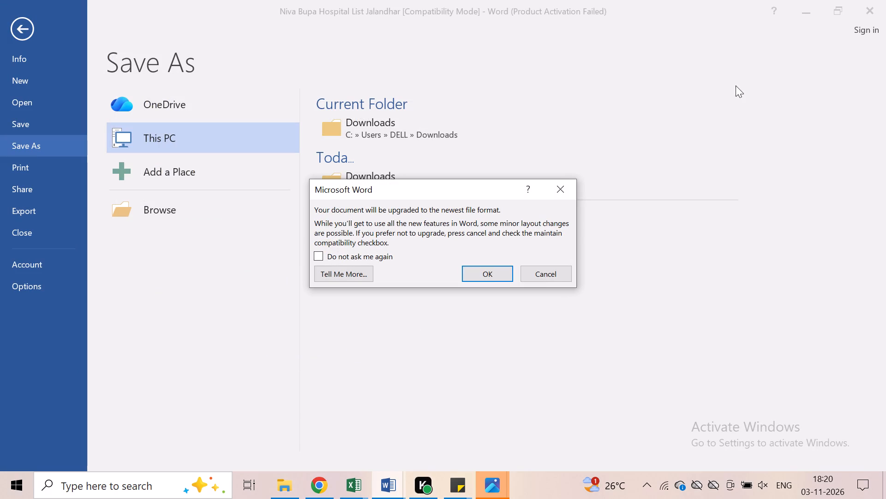
click(491, 272)
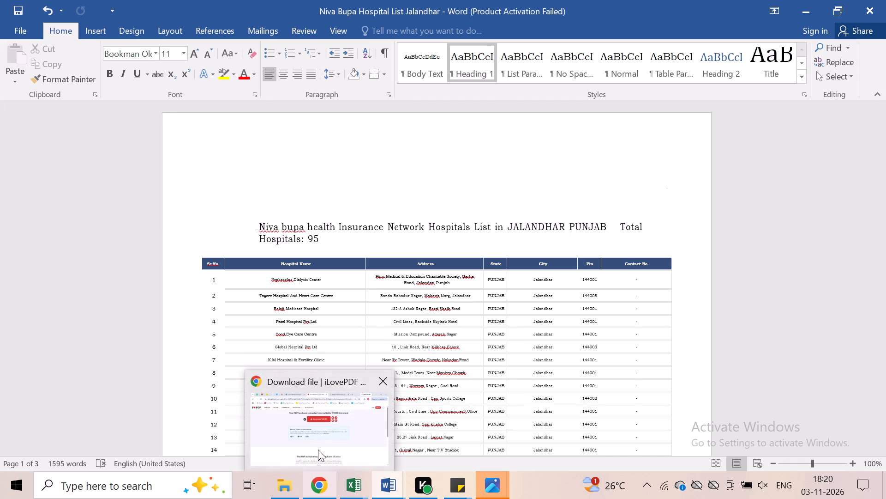
Switch to the Chrome window showing the iLovePDF download page.
click(317, 444)
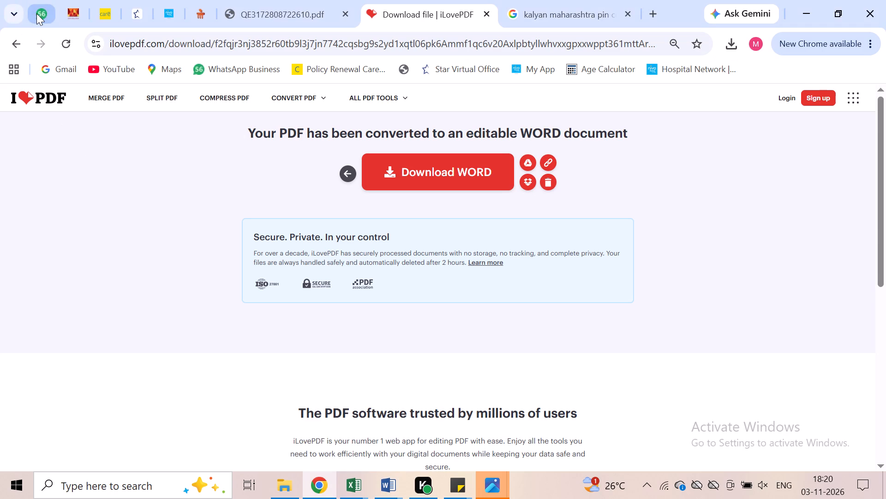
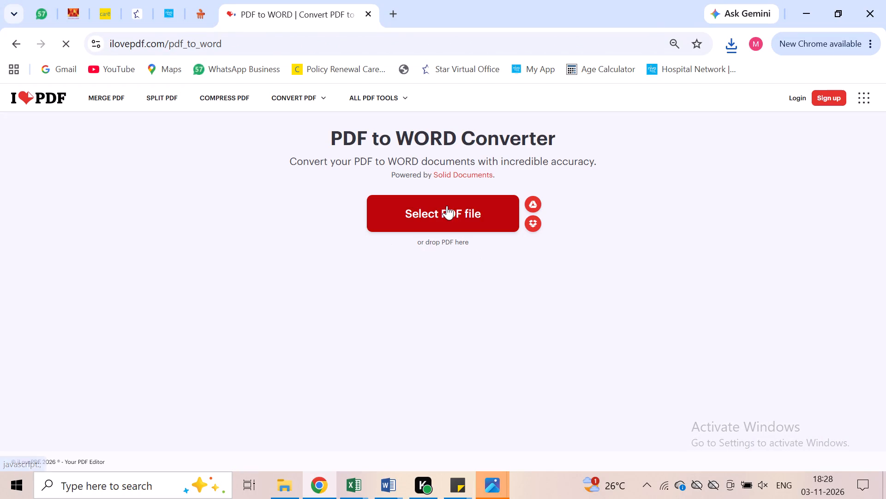
click(447, 206)
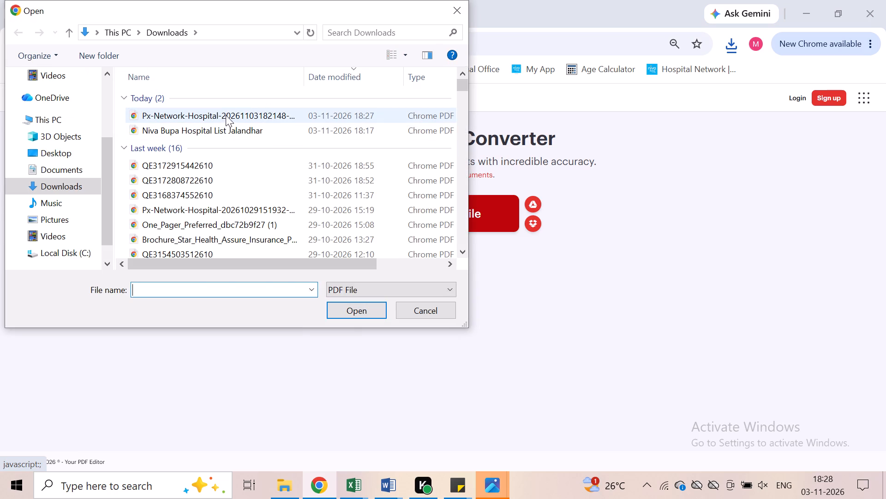
click(226, 116)
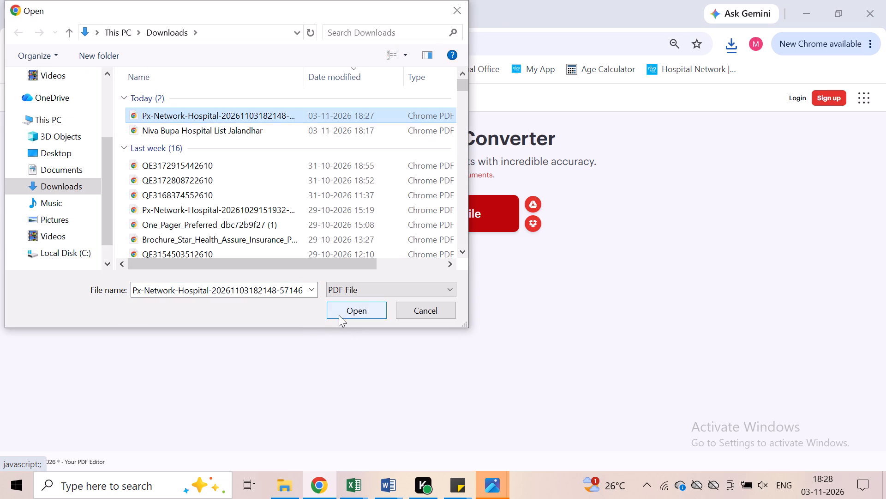
click(339, 315)
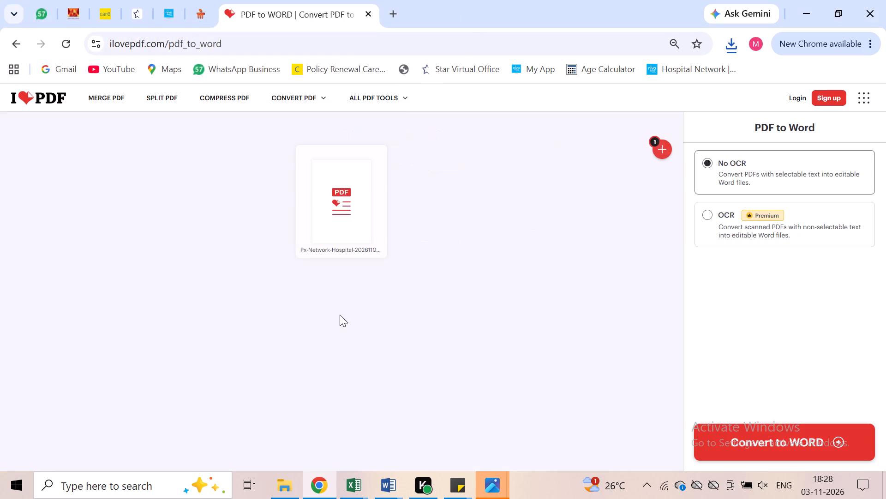
click(707, 437)
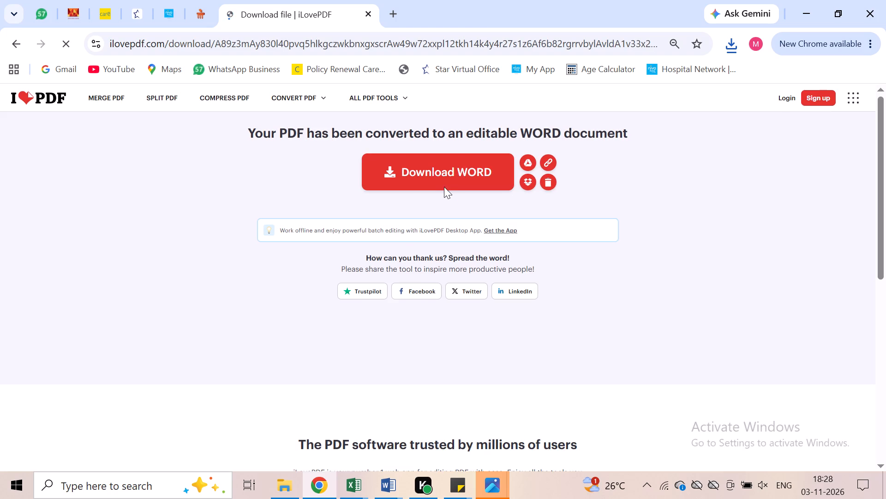
click(444, 176)
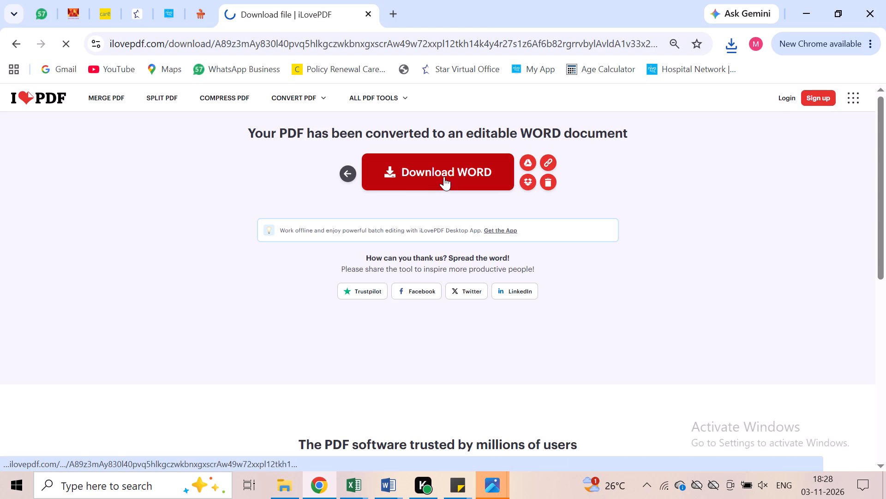
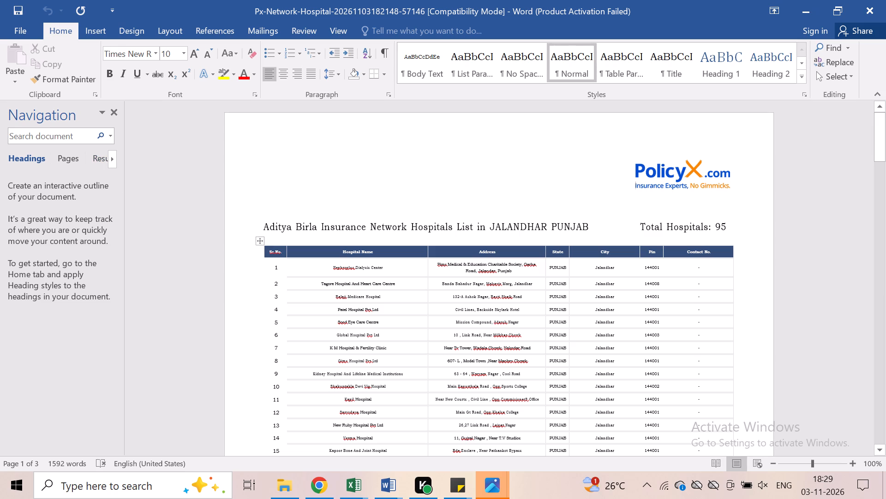
Replace the insurer name "Aditya Birla" in the heading above the hospital table with "Niva Bupa".
triple_click(271, 228)
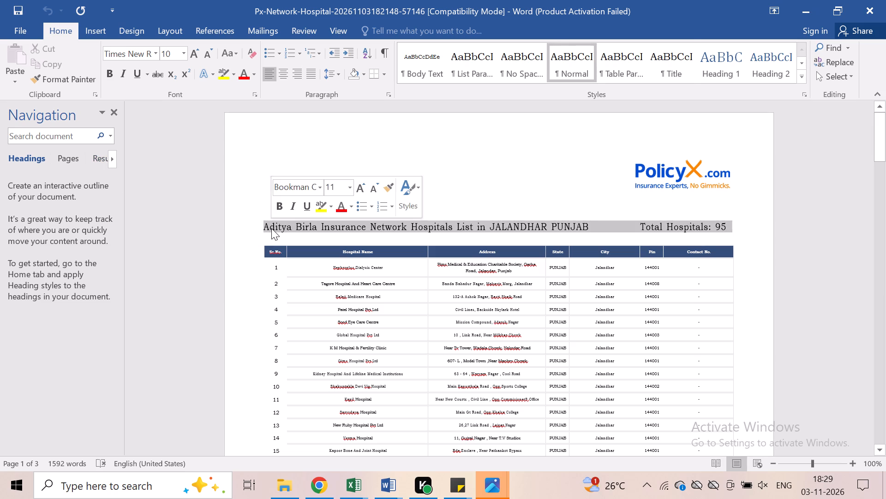
click(271, 228)
triple_click(271, 228)
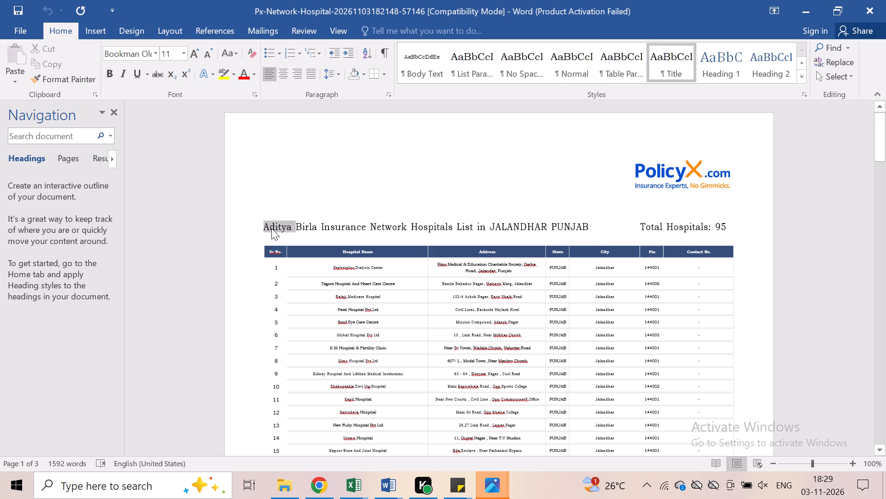
click(271, 228)
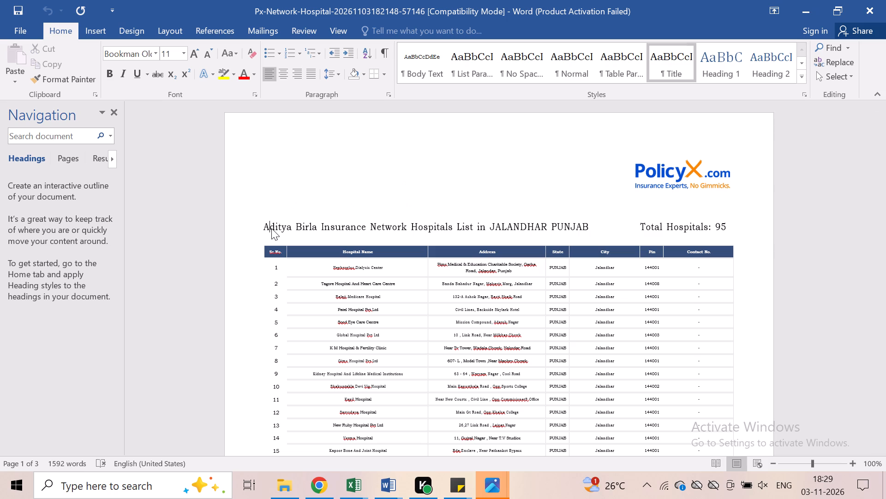
double_click(271, 228)
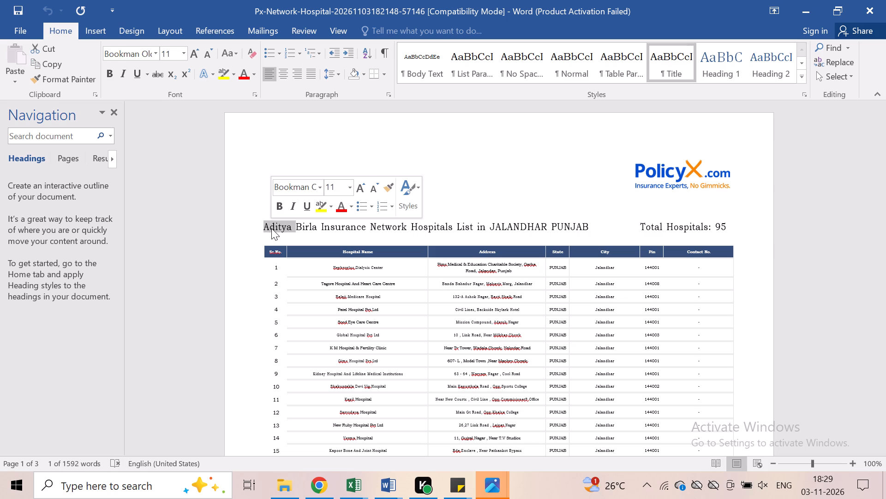
text(Ni)
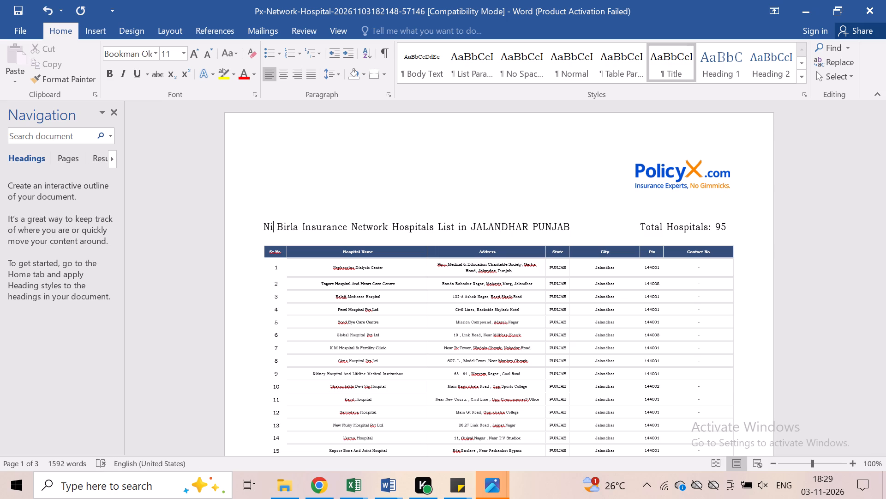
text(va)
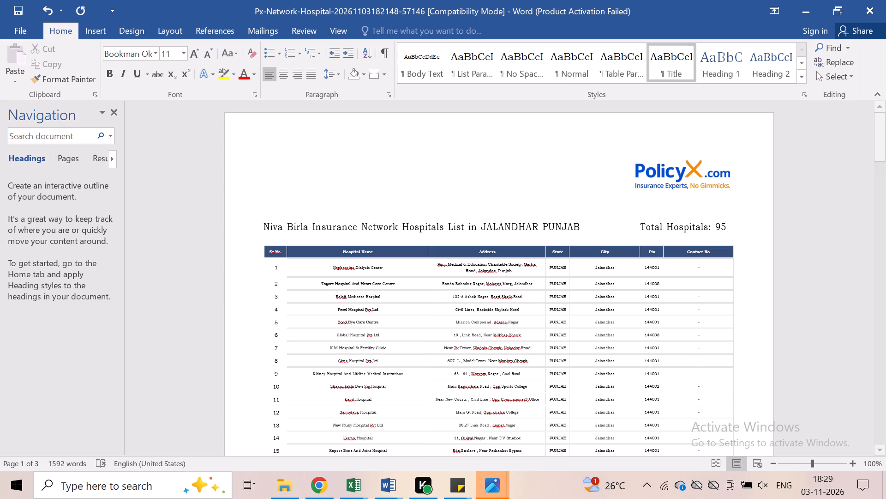
double_click(293, 230)
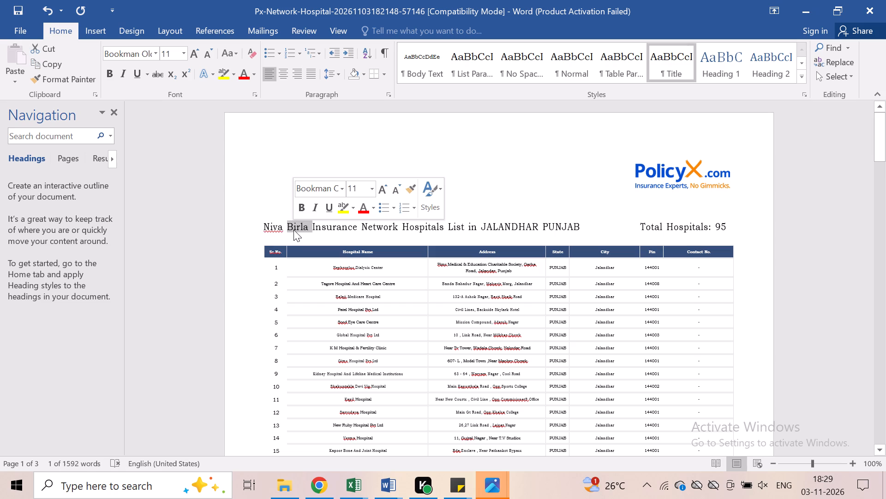
text(Bu)
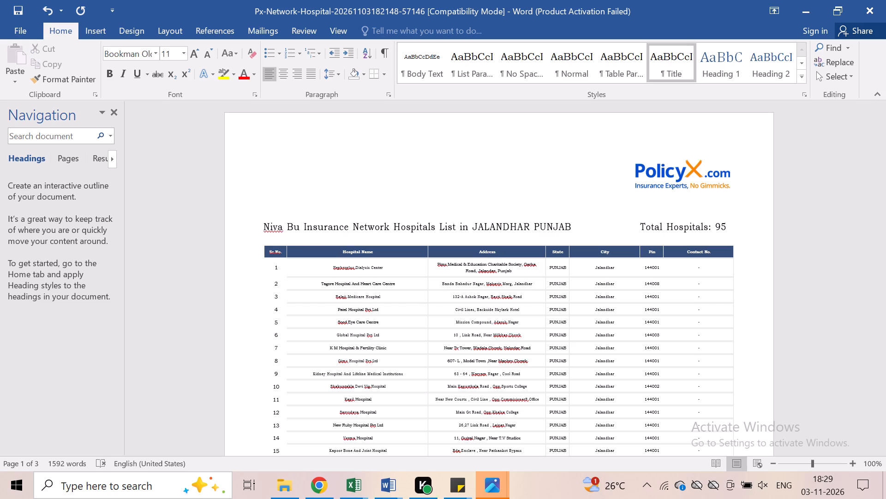
text(pa)
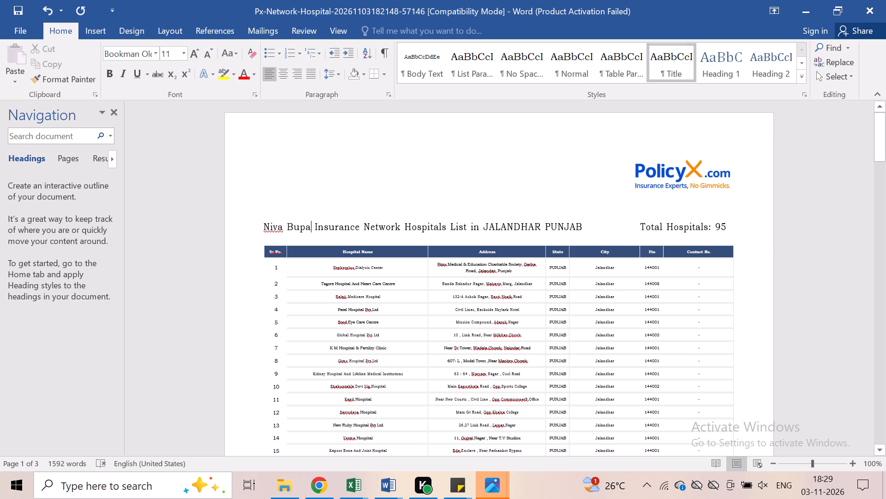
click(581, 220)
Look over the first page's hospital table and the edited heading.
scroll(558, 207, down, 3)
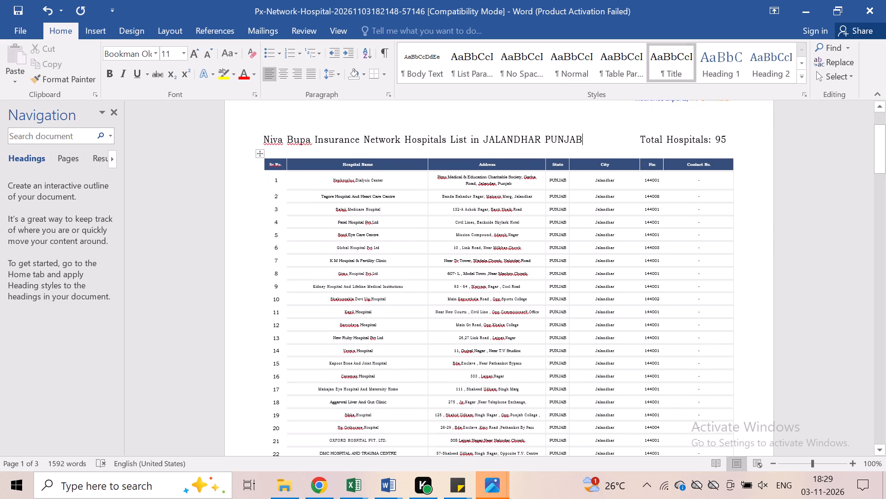
scroll(558, 207, down, 5)
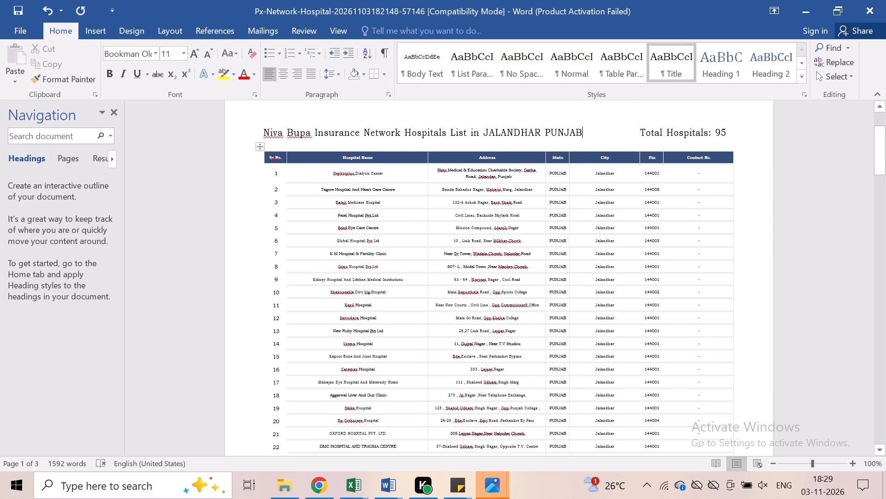
scroll(558, 207, down, 4)
scroll(558, 207, up, 12)
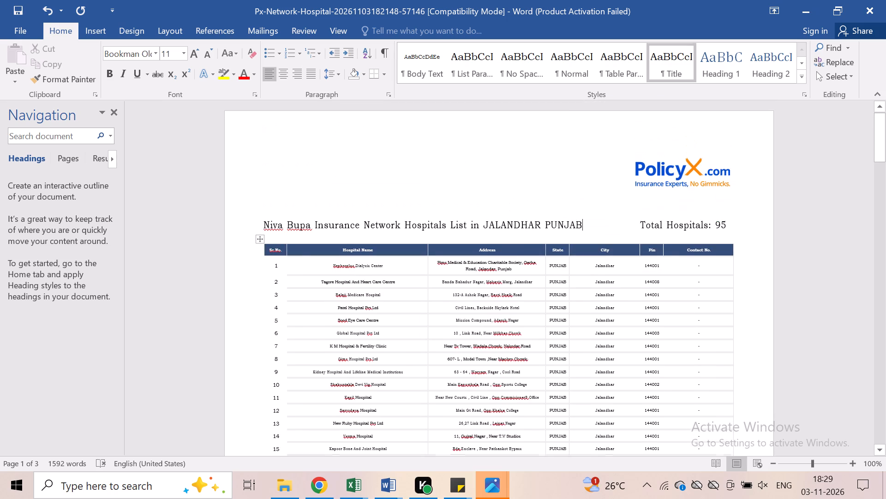
scroll(558, 207, up, 2)
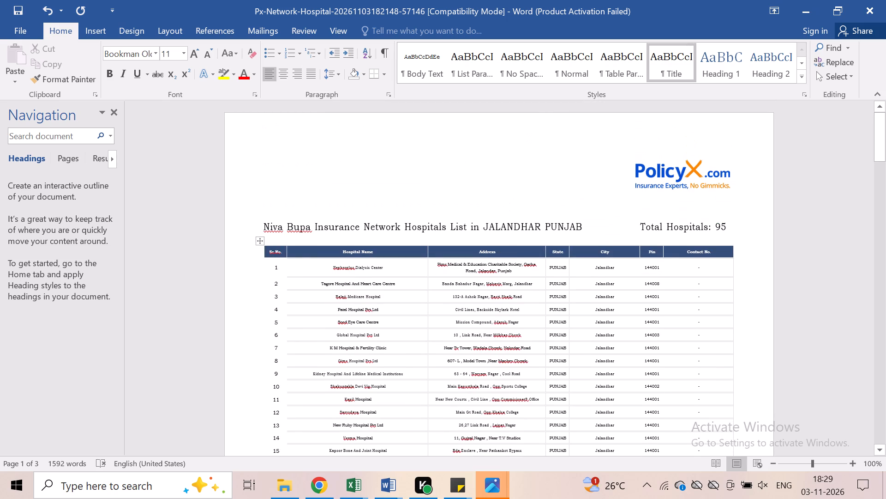
click(601, 202)
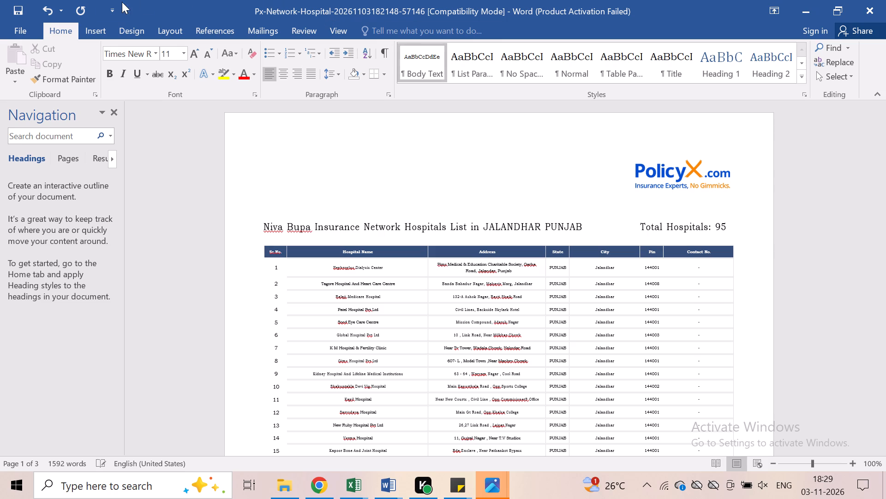
Save the edited hospital list document under its existing name.
click(27, 33)
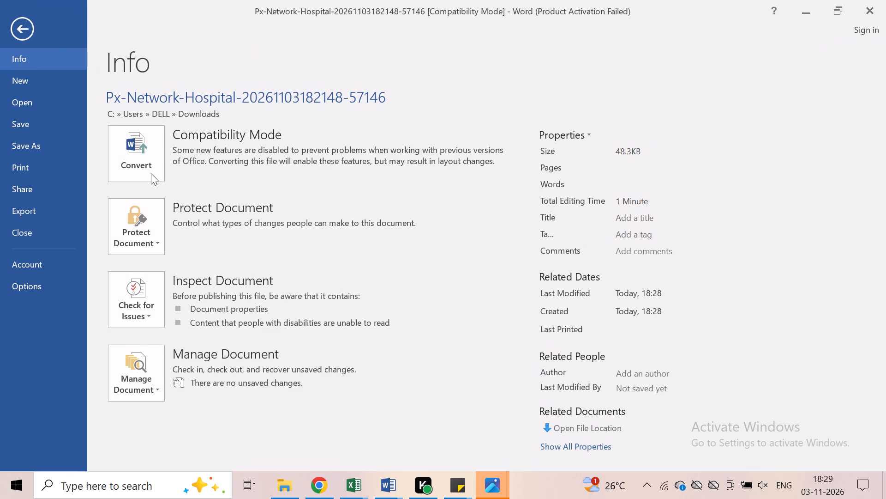
click(17, 127)
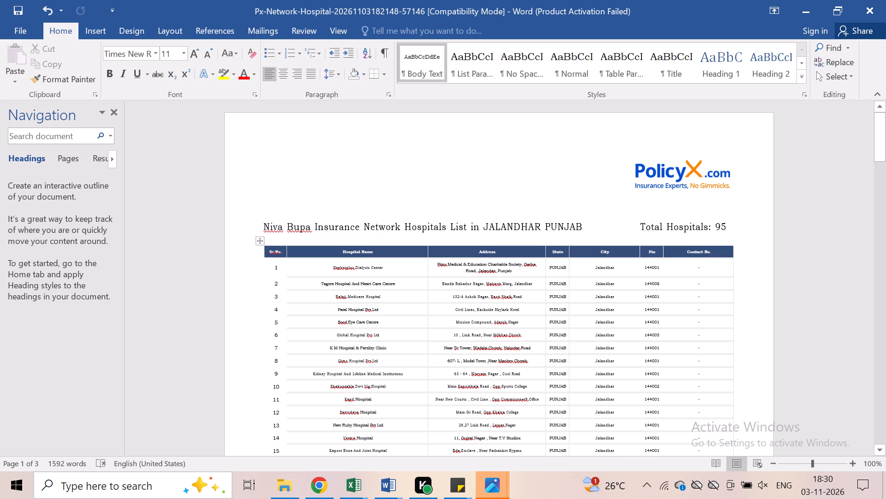
Save a copy in the Downloads folder as "Niva bupa cashless", maintaining compatibility with previous versions of Word.
click(17, 25)
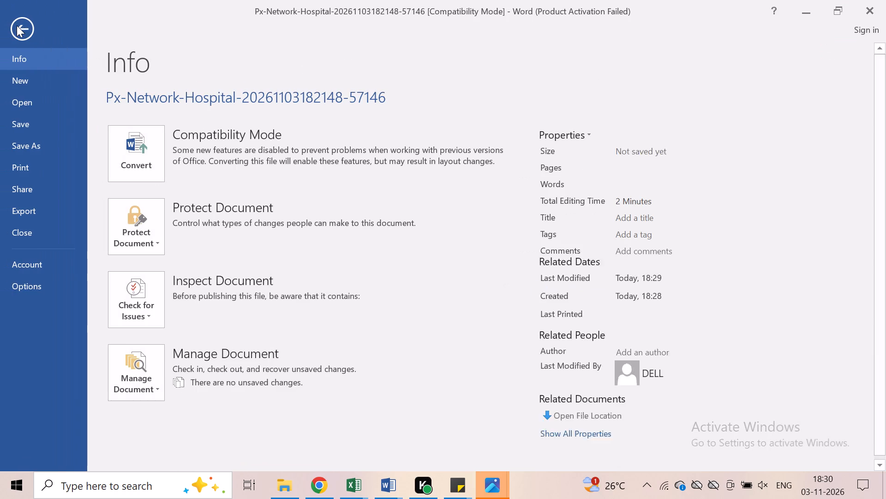
click(44, 145)
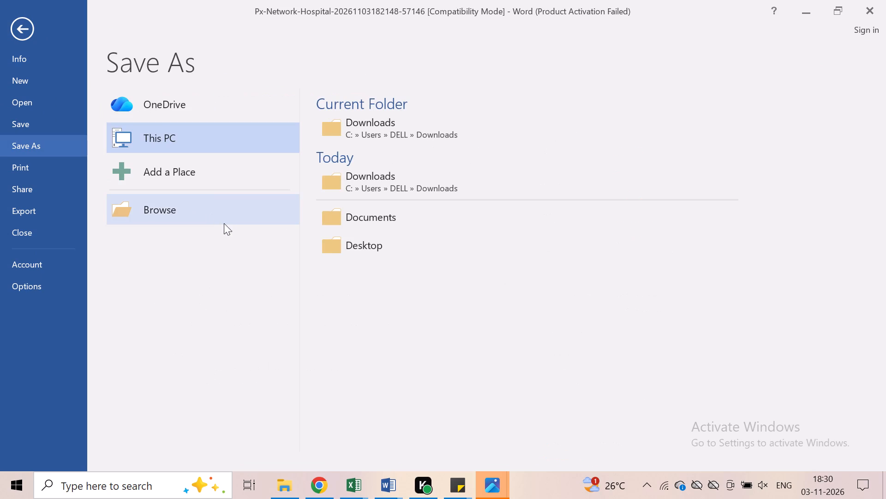
click(371, 138)
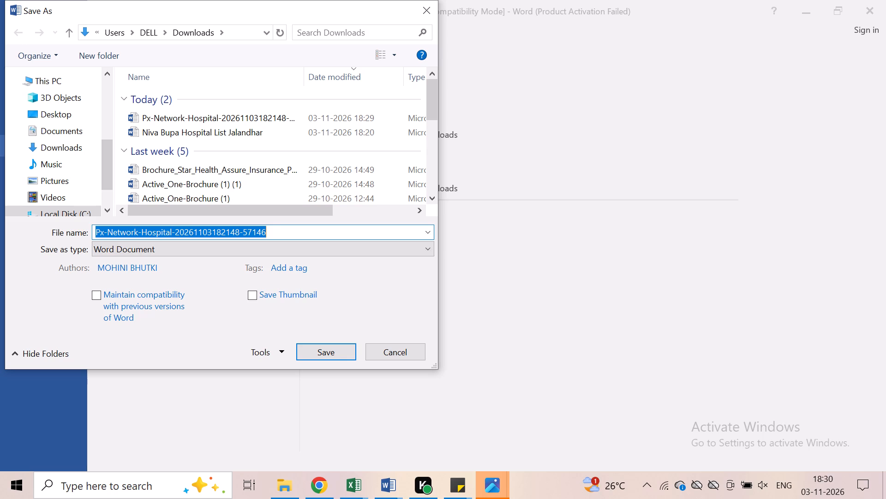
key(BackSpace)
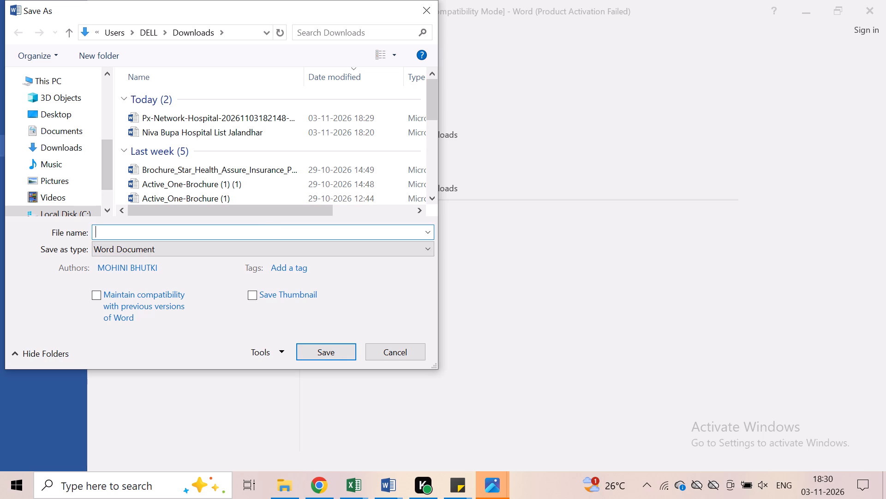
text(Niva)
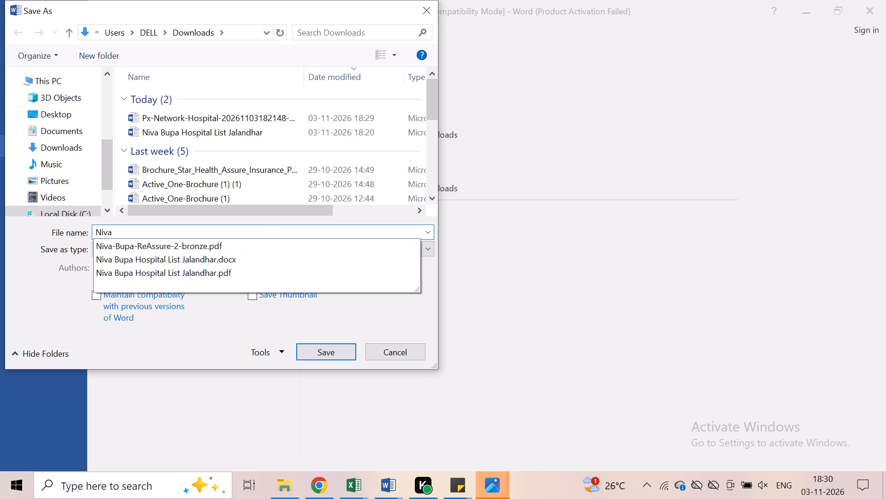
key(space)
text(bu)
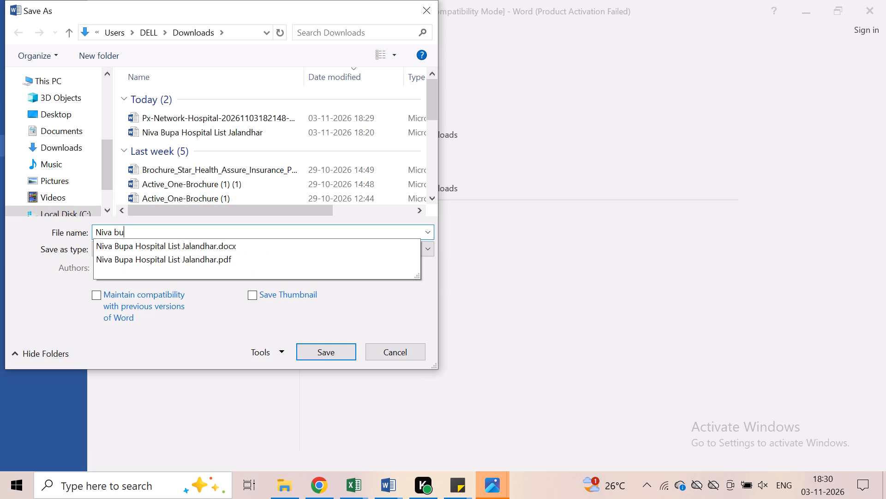
text(p)
key(space)
key(BackSpace)
text(a cash)
text(less)
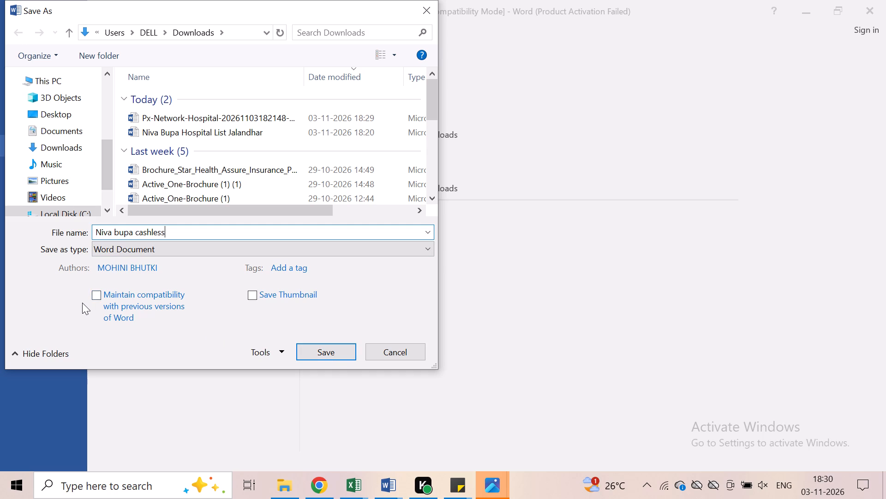
click(93, 294)
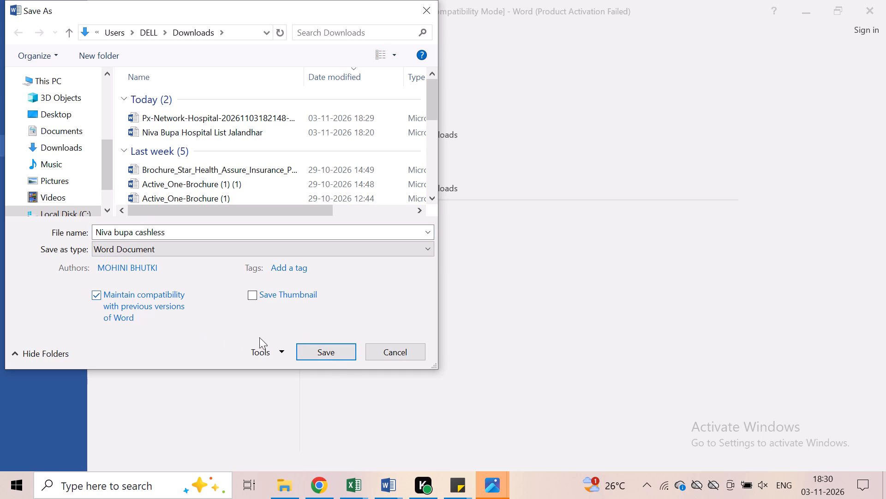
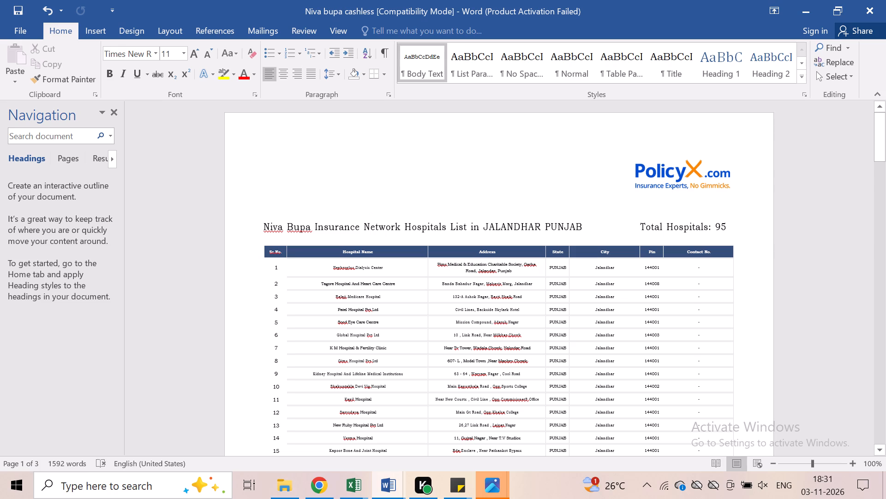
Close the document and reopen "Niva bupa cashless" from the Downloads folder to check its heading and hospital table.
click(874, 5)
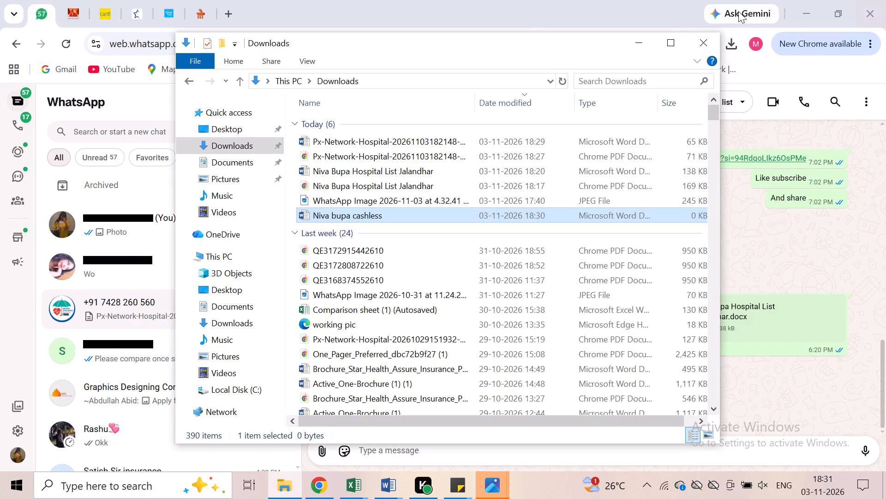
double_click(317, 213)
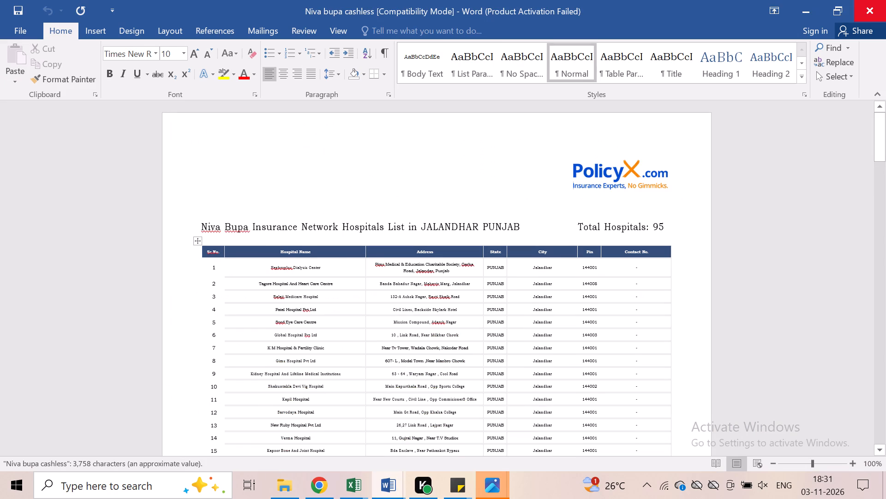
scroll(437, 247, down, 3)
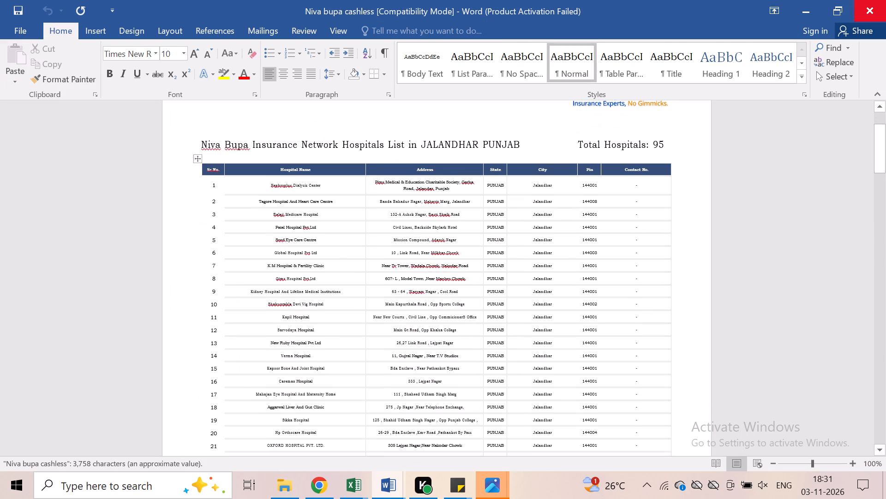
scroll(437, 247, down, 1)
scroll(437, 247, up, 1)
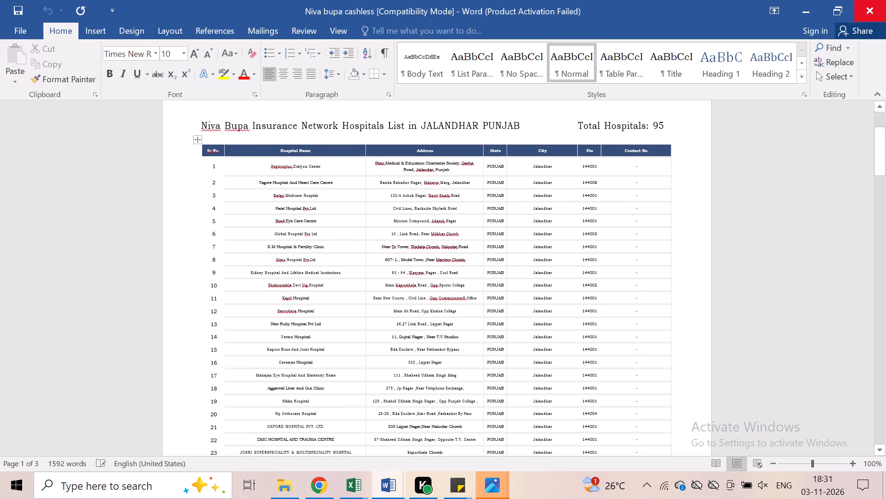
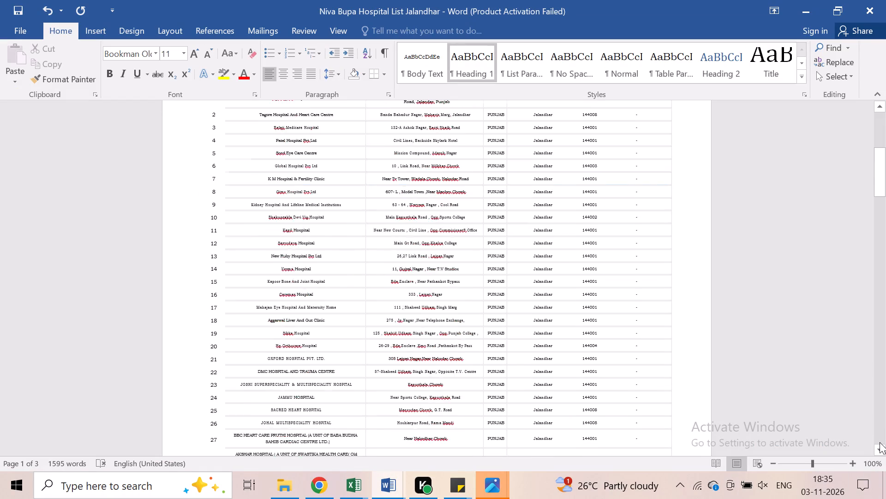
Look through the remaining pages of the hospital list down to the end of the document.
triple_click(880, 442)
double_click(880, 442)
triple_click(880, 442)
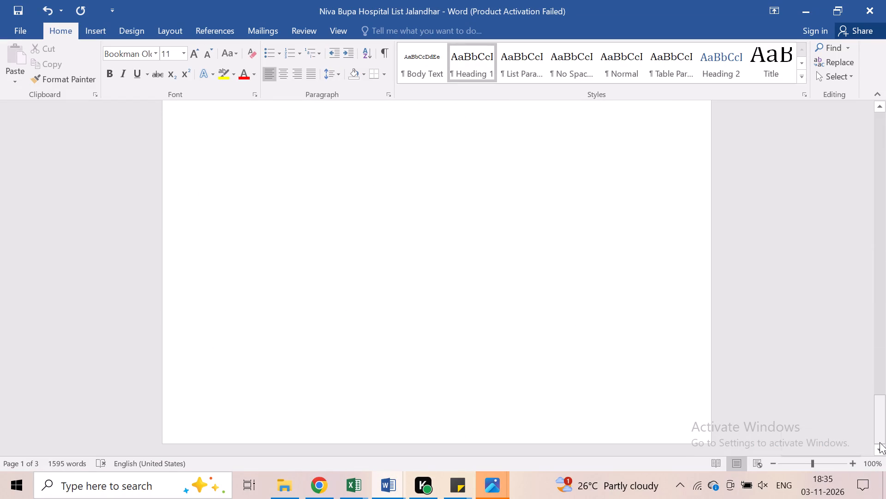
double_click(880, 442)
Look over the last page of the Jalandhar hospital list, including its final table rows and the blank area below.
triple_click(882, 109)
triple_click(882, 109)
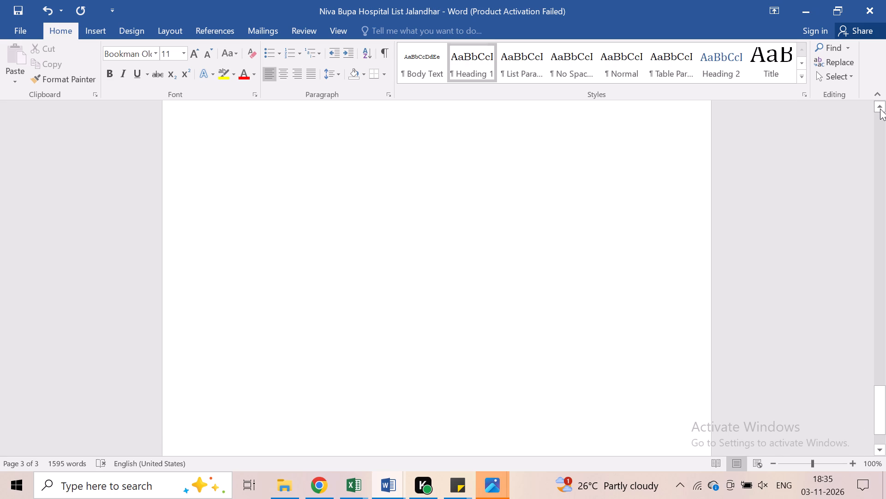
triple_click(880, 109)
triple_click(880, 109)
click(880, 109)
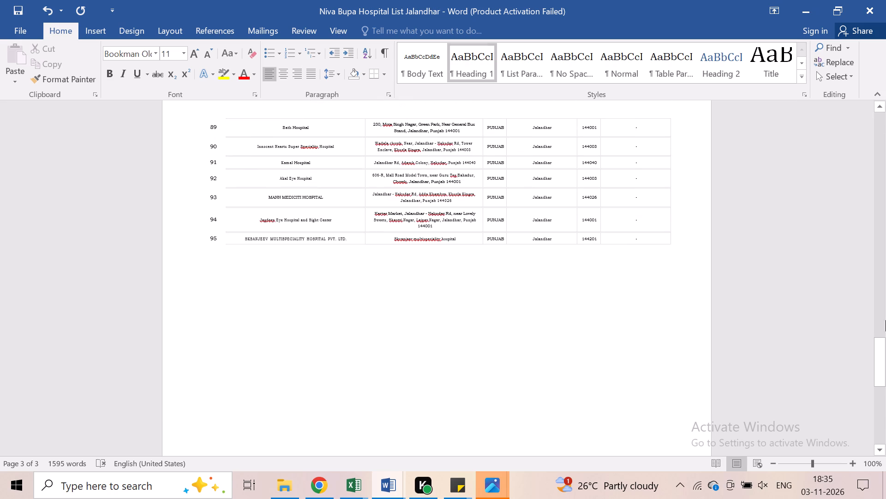
click(883, 447)
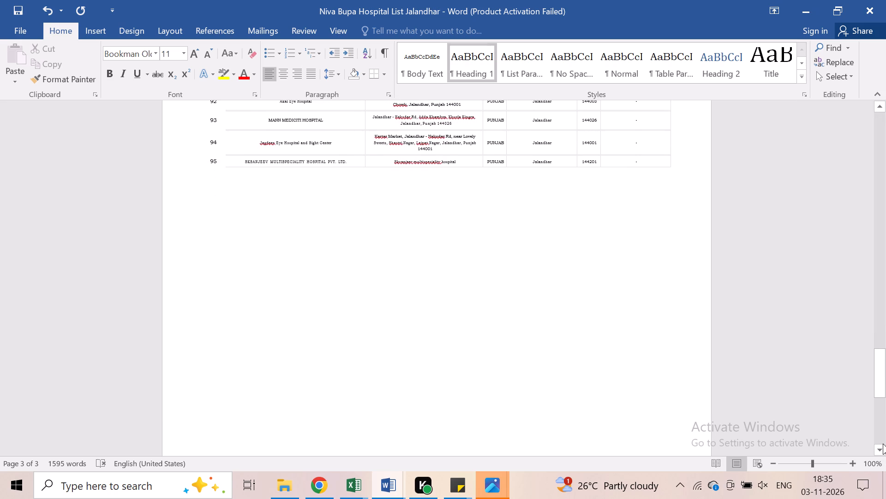
double_click(883, 444)
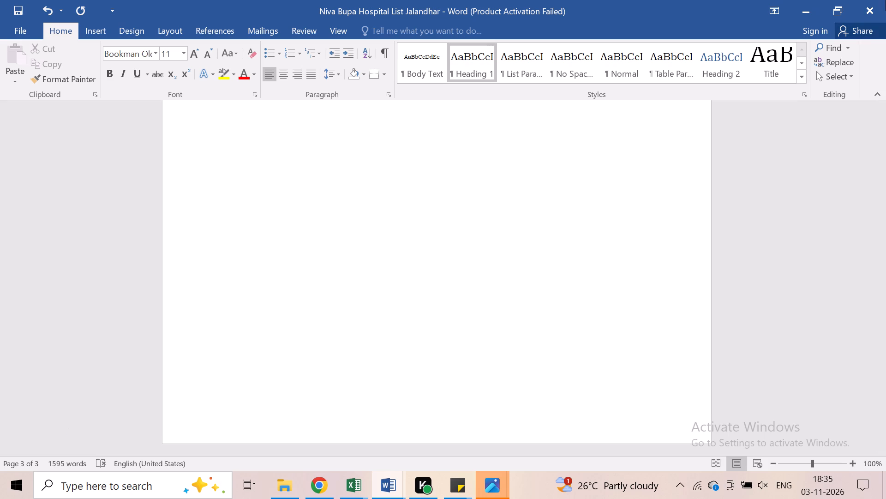
double_click(878, 106)
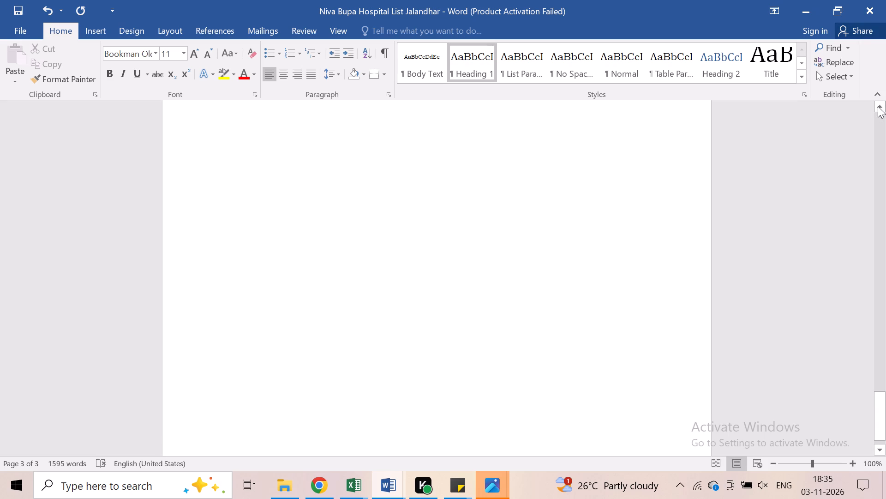
Set the font of the word "bupa" in the first-page heading to Arial.
key(Up)
key(Up)
key(Up)
key(Up)
key(Up)
key(Up)
key(Up)
key(Up)
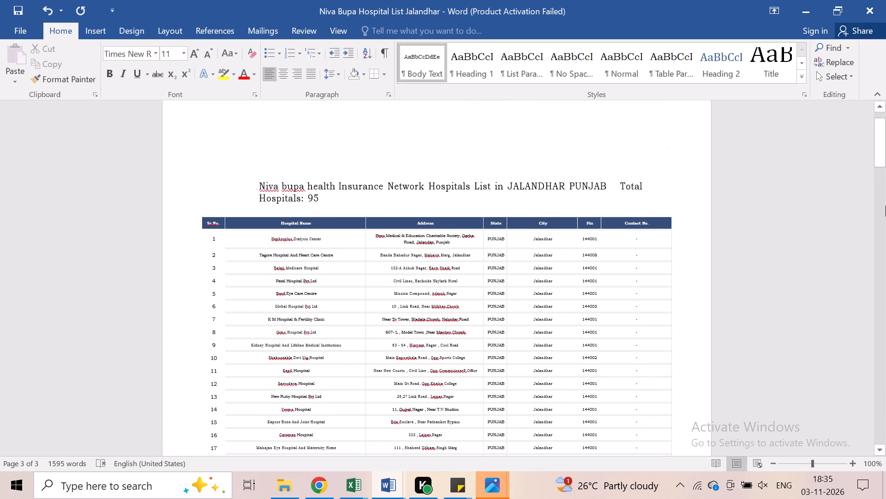
click(286, 186)
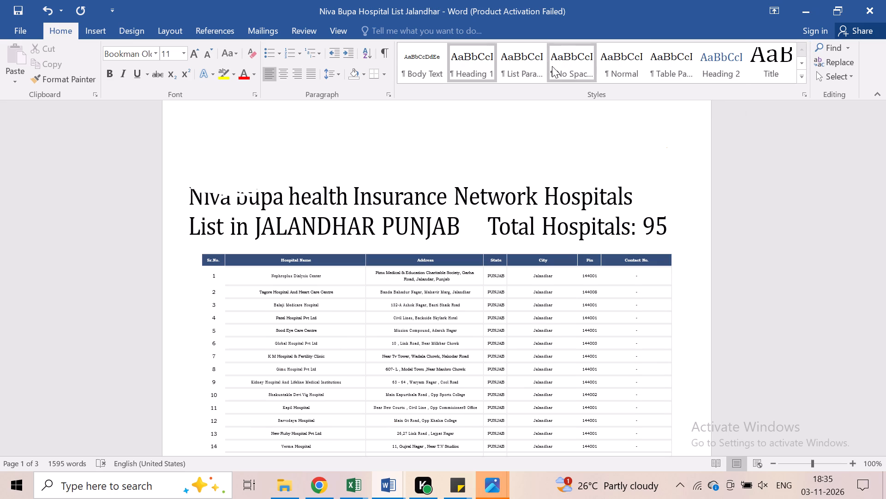
click(154, 54)
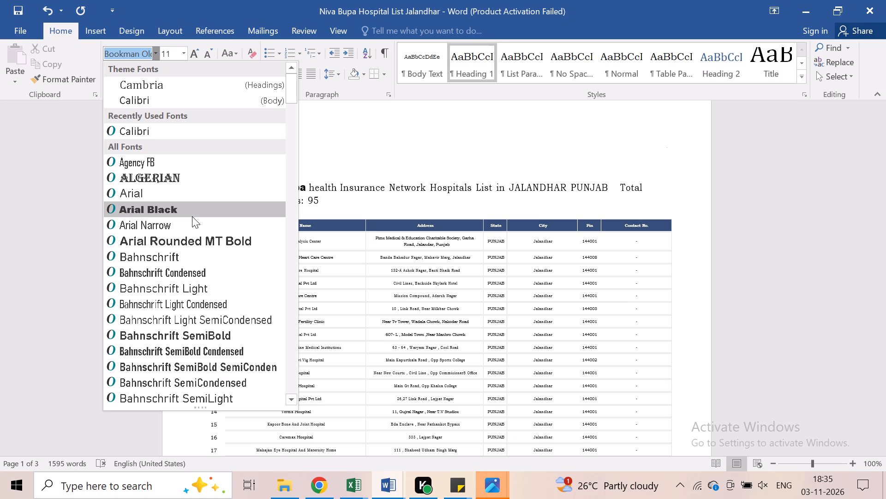
click(155, 192)
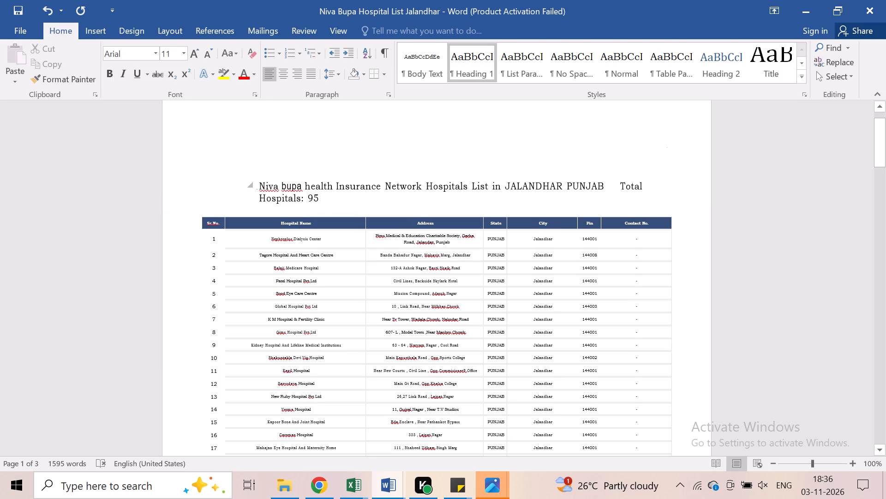
Capitalise the insurer name's second word in the heading so that it reads "Bupa".
key(BackSpace)
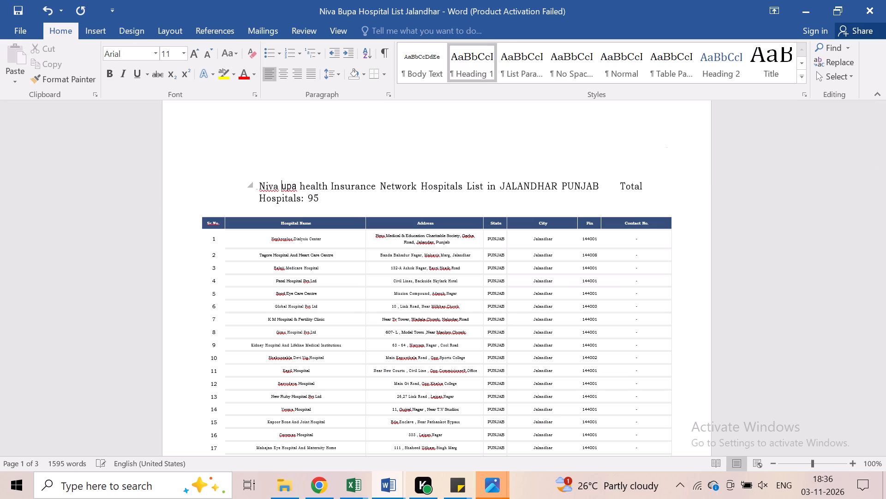
key(shift+b)
click(384, 194)
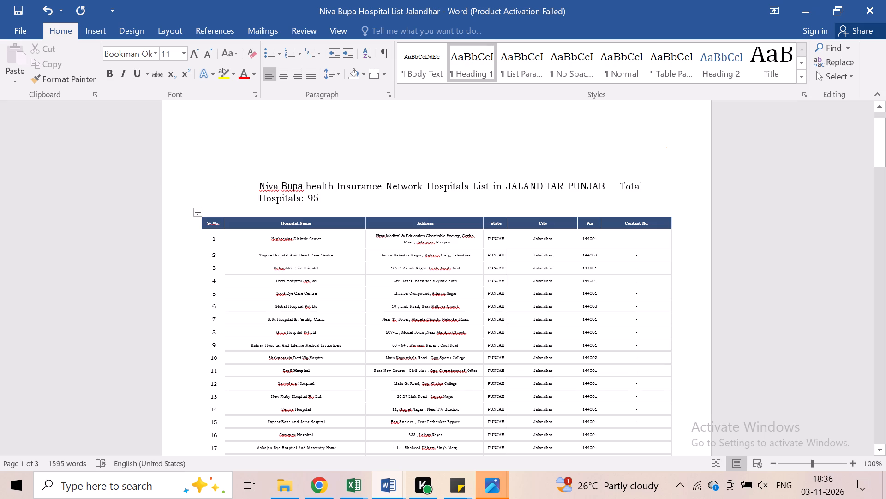
Enlarge the text in the Sr.No., Hospital Name and Address columns of the hospital table.
drag(205, 218, 342, 210)
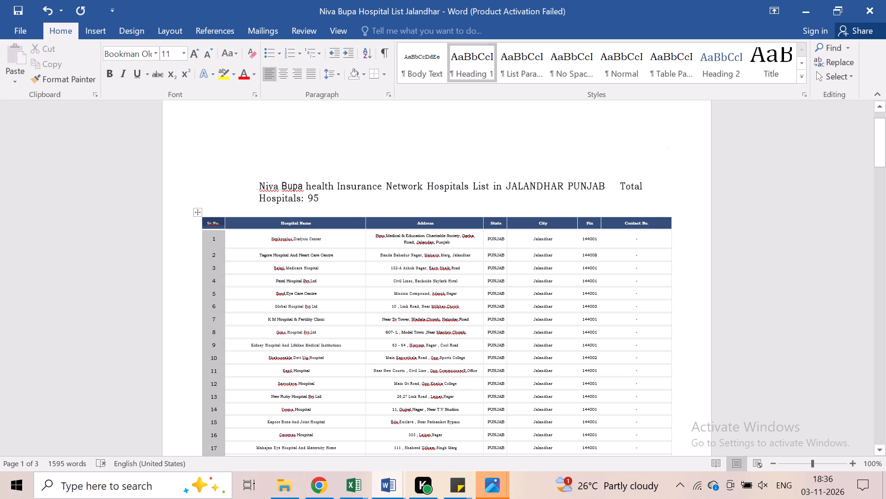
drag(342, 210, 419, 327)
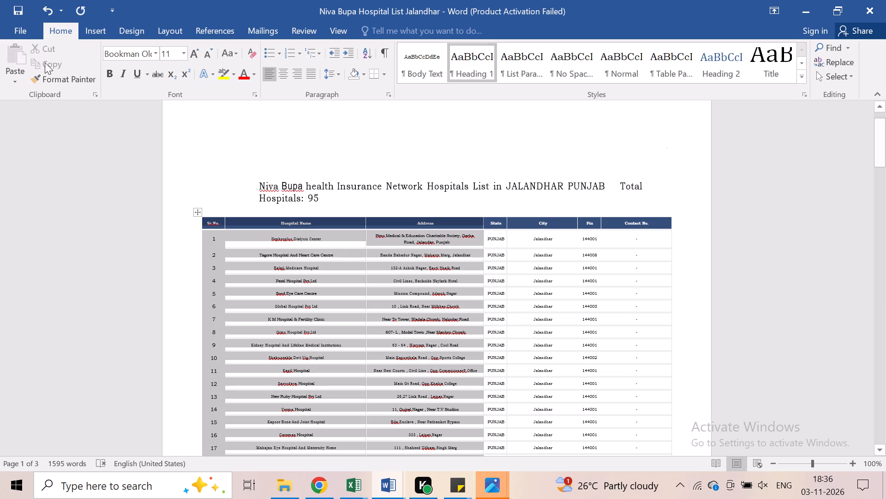
double_click(190, 55)
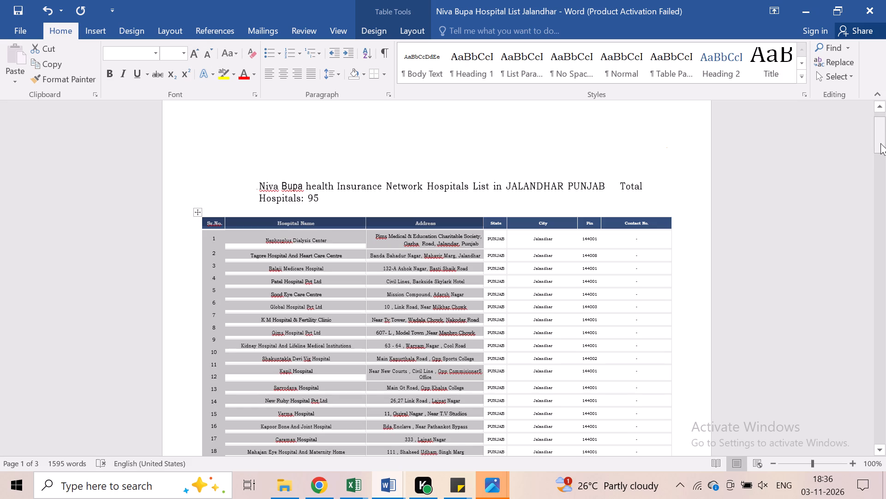
click(801, 168)
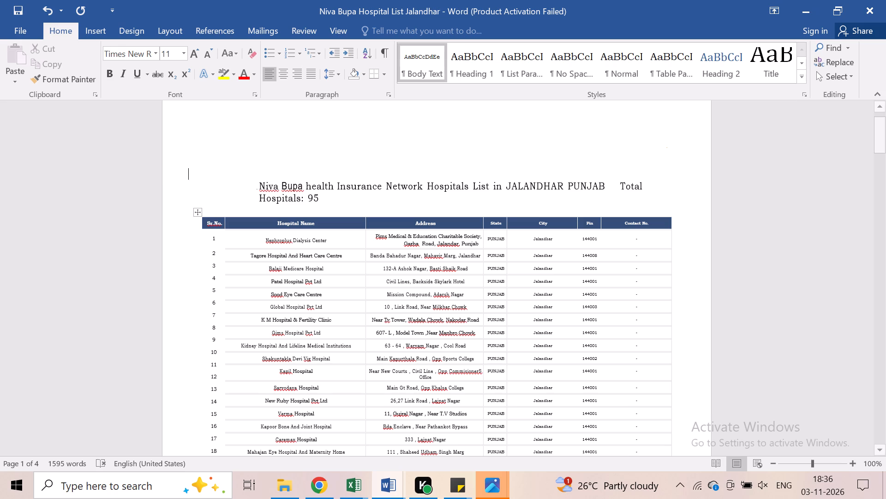
Switch to the "Niva bupa cashless" document.
click(388, 478)
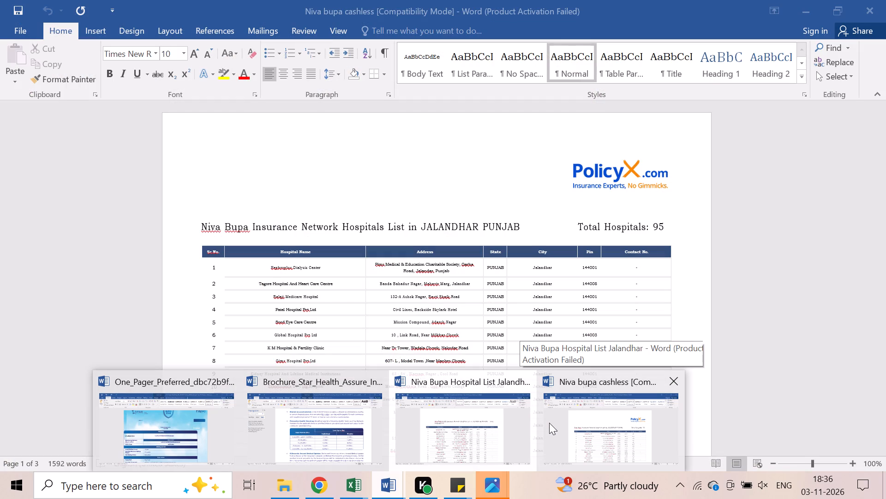
click(549, 423)
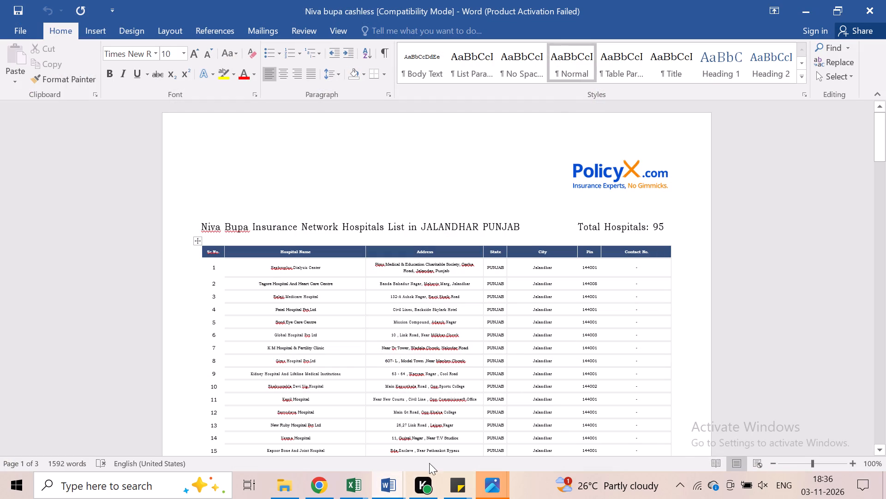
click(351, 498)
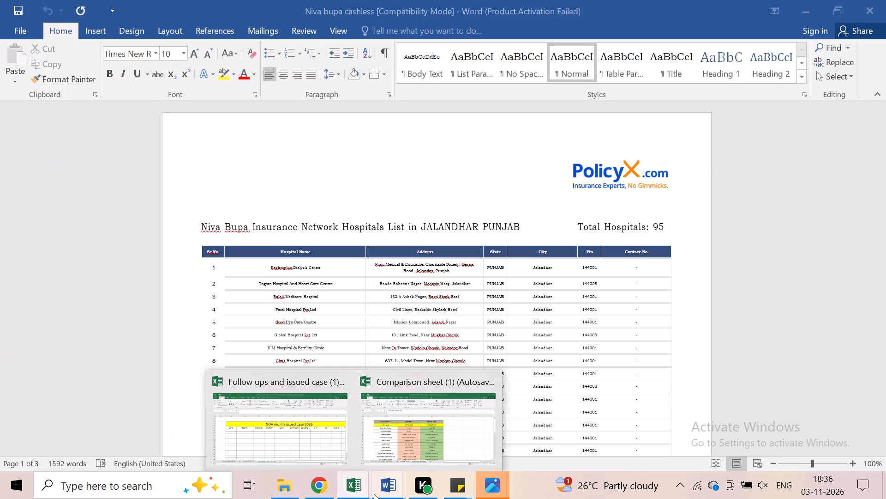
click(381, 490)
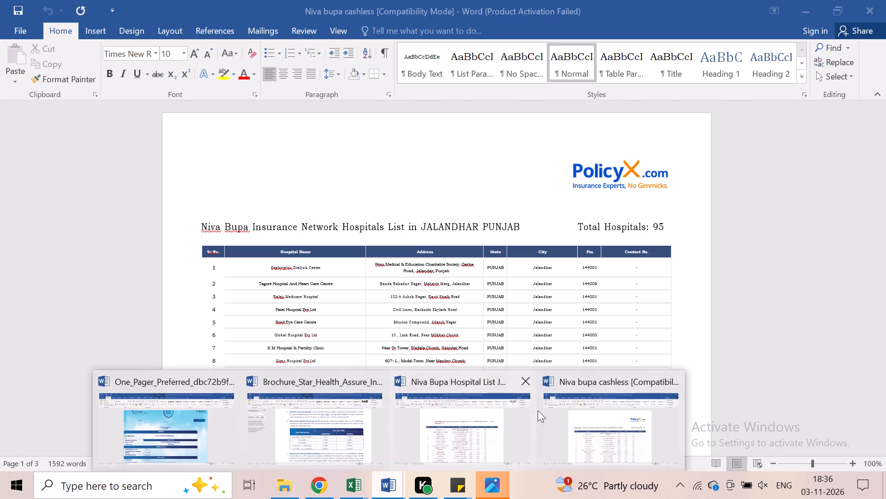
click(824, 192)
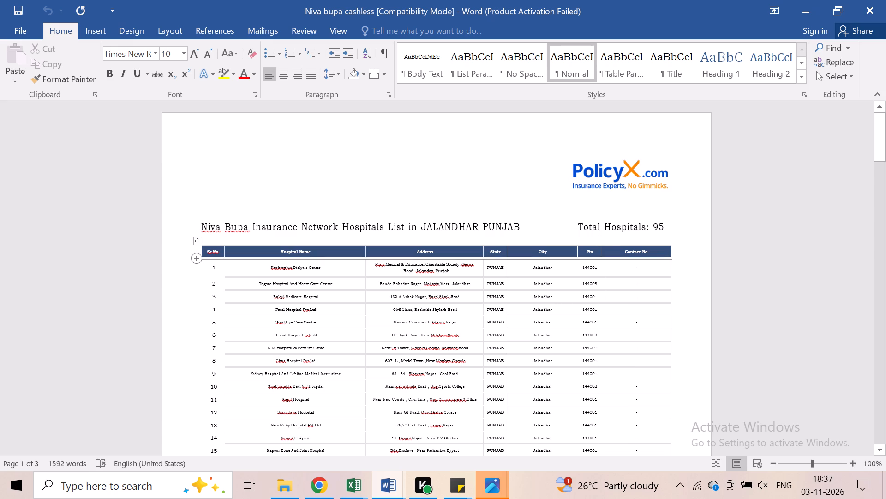
Remove the hyperlink from the PolicyX.com logo above the first-page heading.
double_click(570, 171)
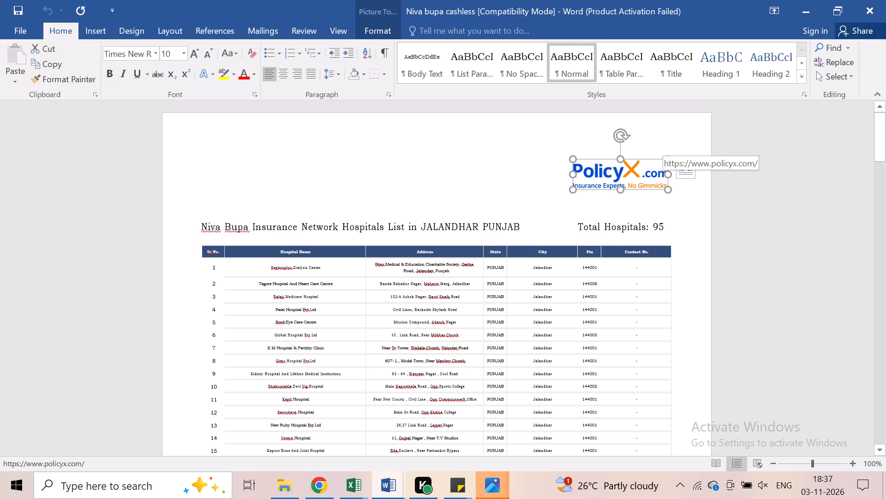
right_click(639, 171)
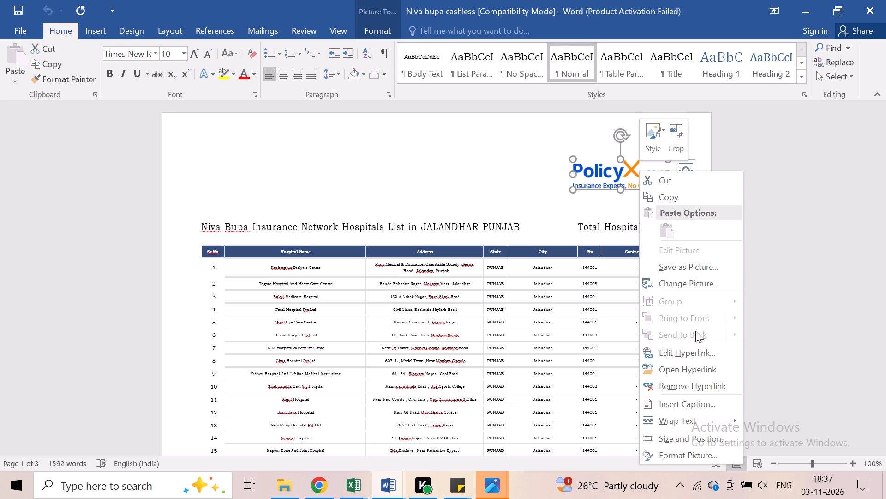
click(688, 389)
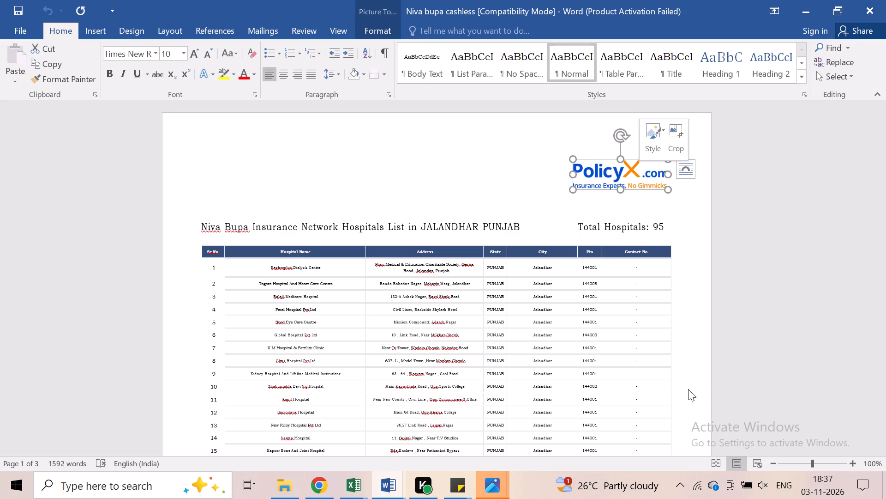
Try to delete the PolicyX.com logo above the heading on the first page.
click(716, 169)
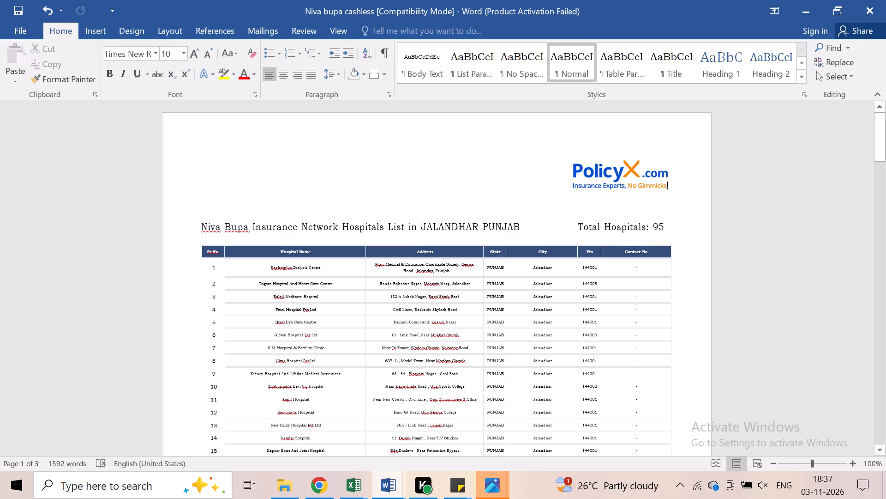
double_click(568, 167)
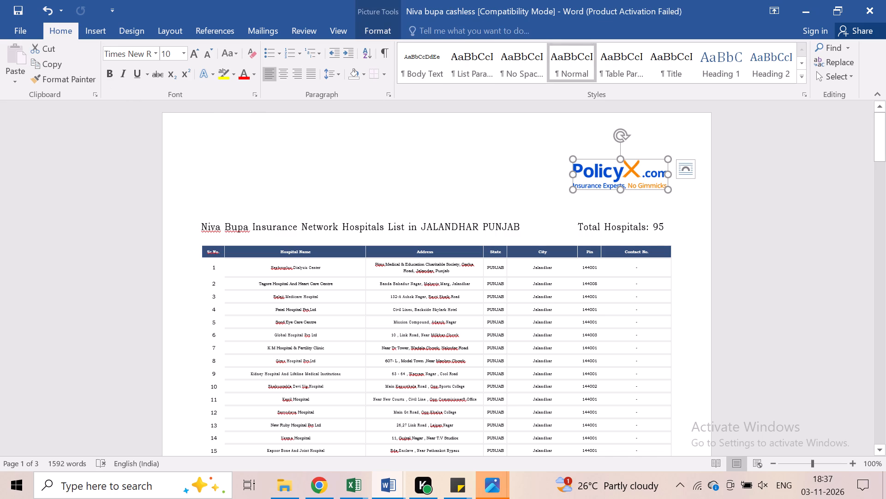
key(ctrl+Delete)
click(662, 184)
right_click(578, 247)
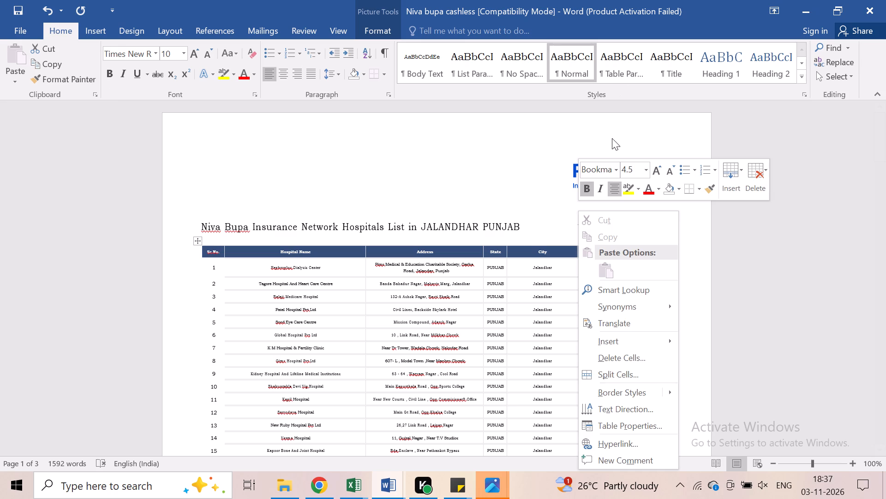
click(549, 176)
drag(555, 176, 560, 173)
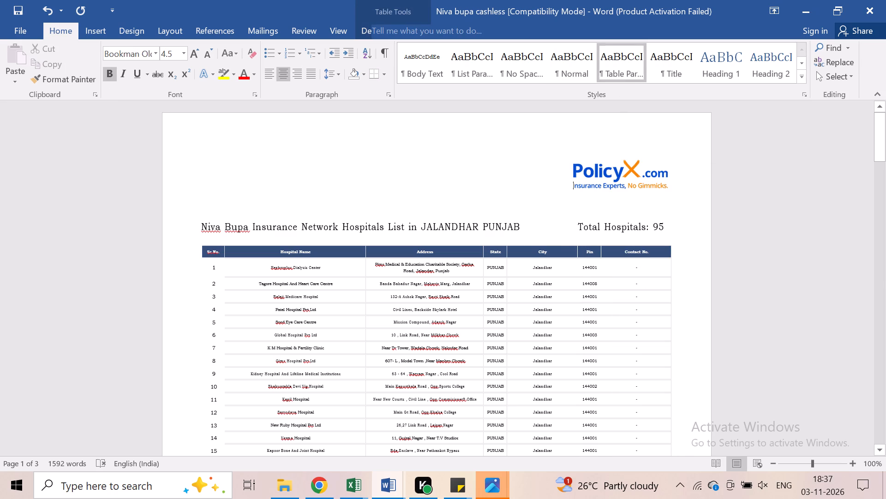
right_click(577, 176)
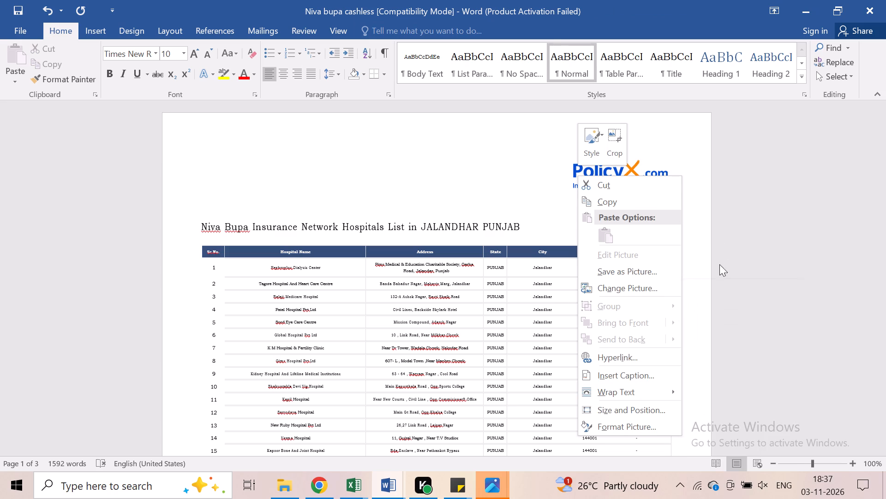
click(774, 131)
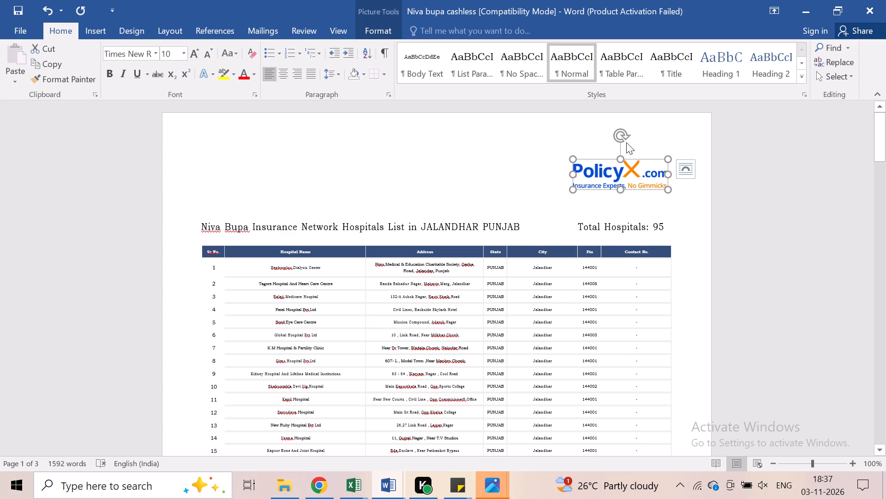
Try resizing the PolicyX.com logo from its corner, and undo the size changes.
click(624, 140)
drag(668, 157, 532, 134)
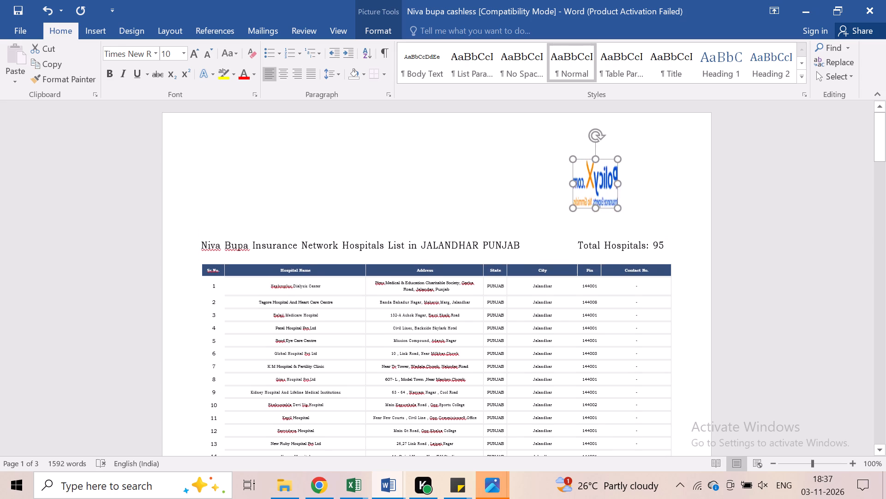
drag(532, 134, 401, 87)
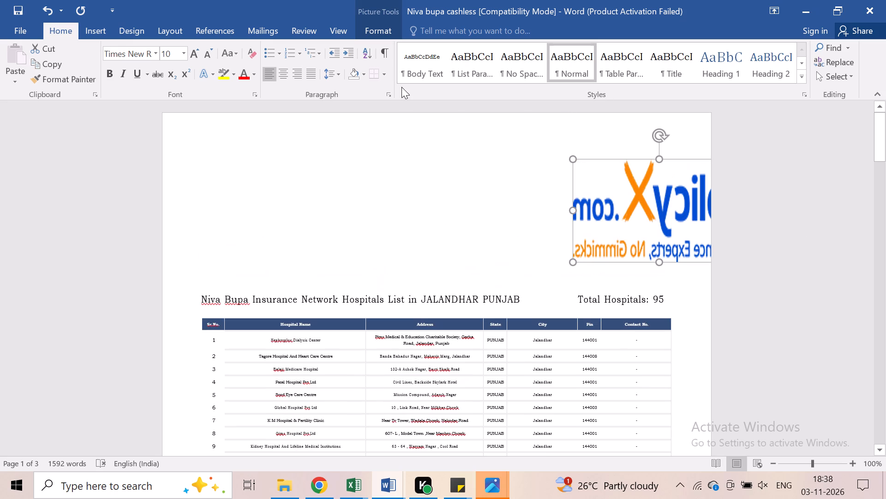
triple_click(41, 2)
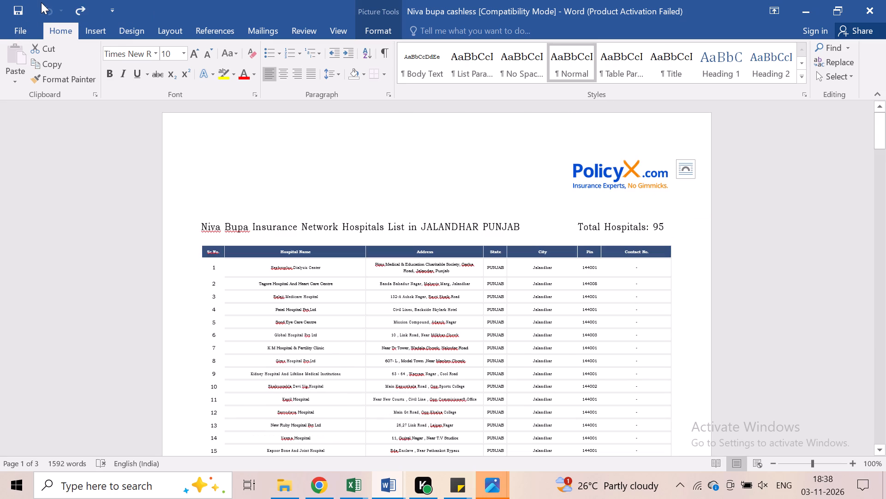
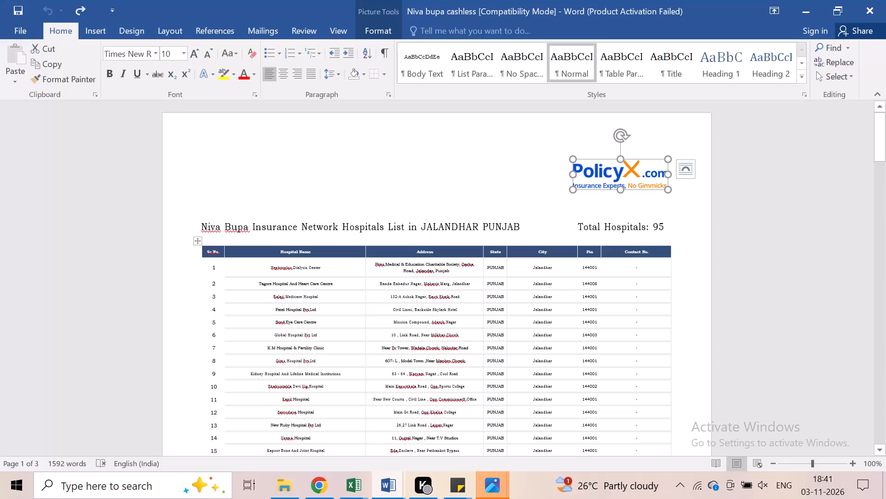
Deselect the PolicyX.com logo by placing the text cursor in the Niva Bupa heading above the hospital table.
click(279, 228)
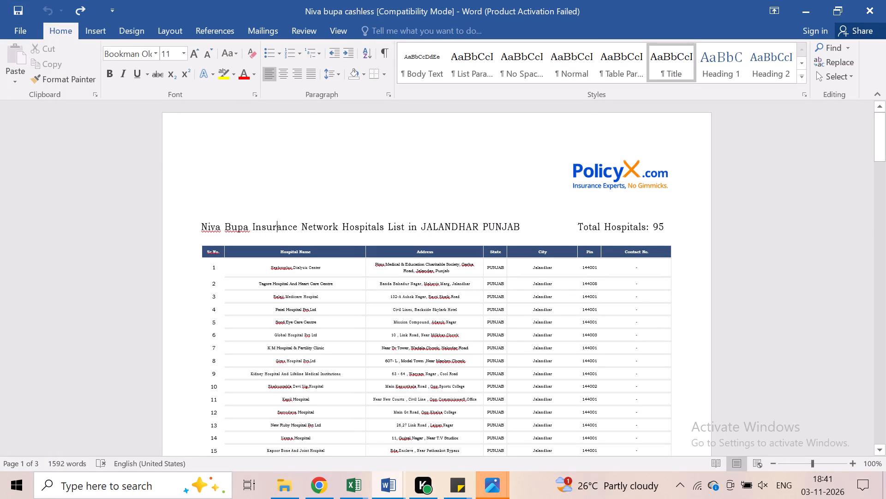